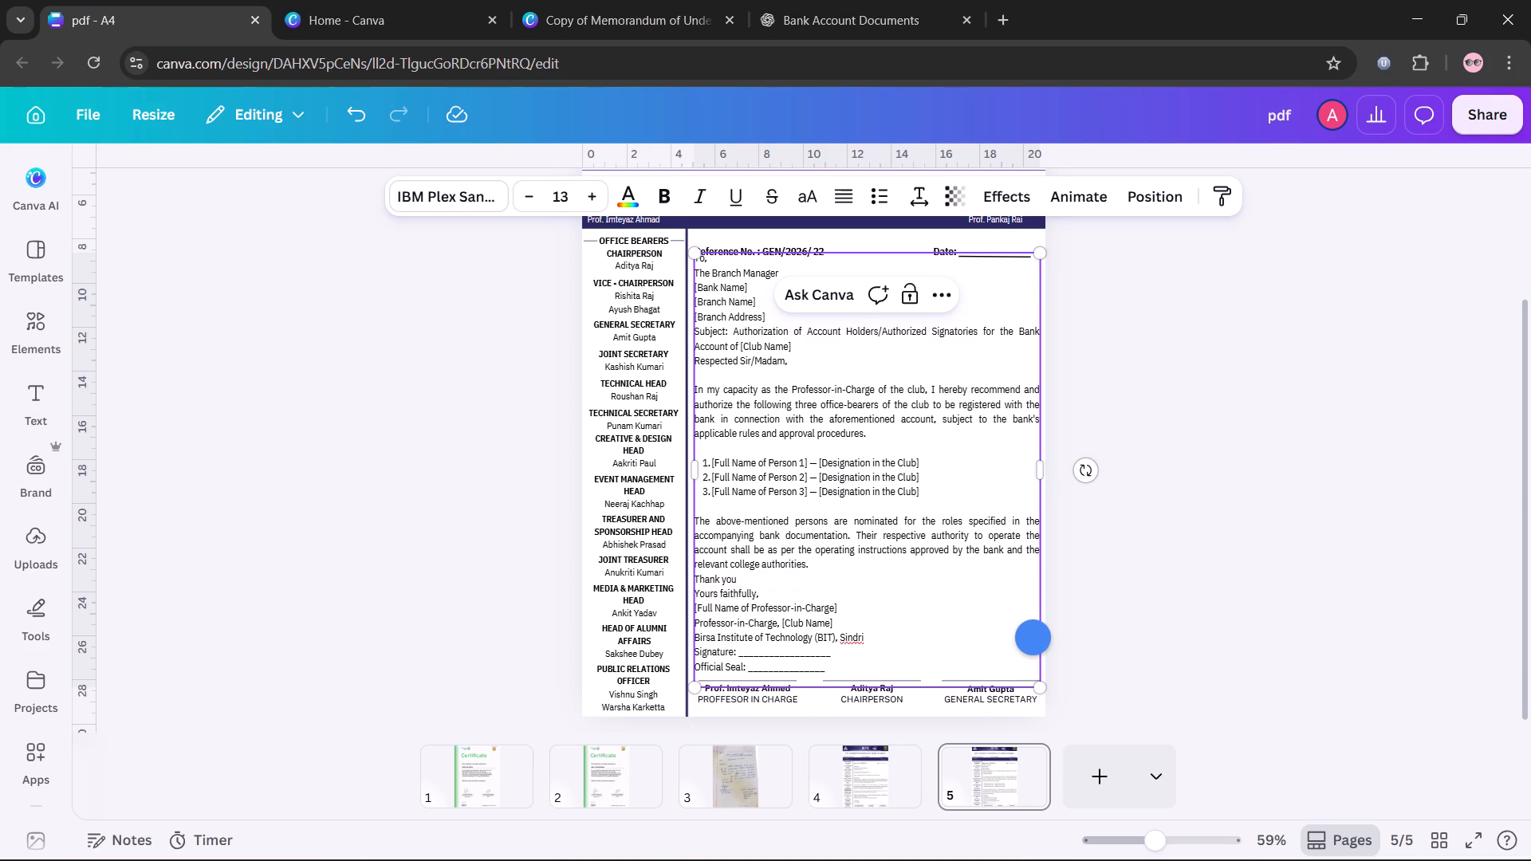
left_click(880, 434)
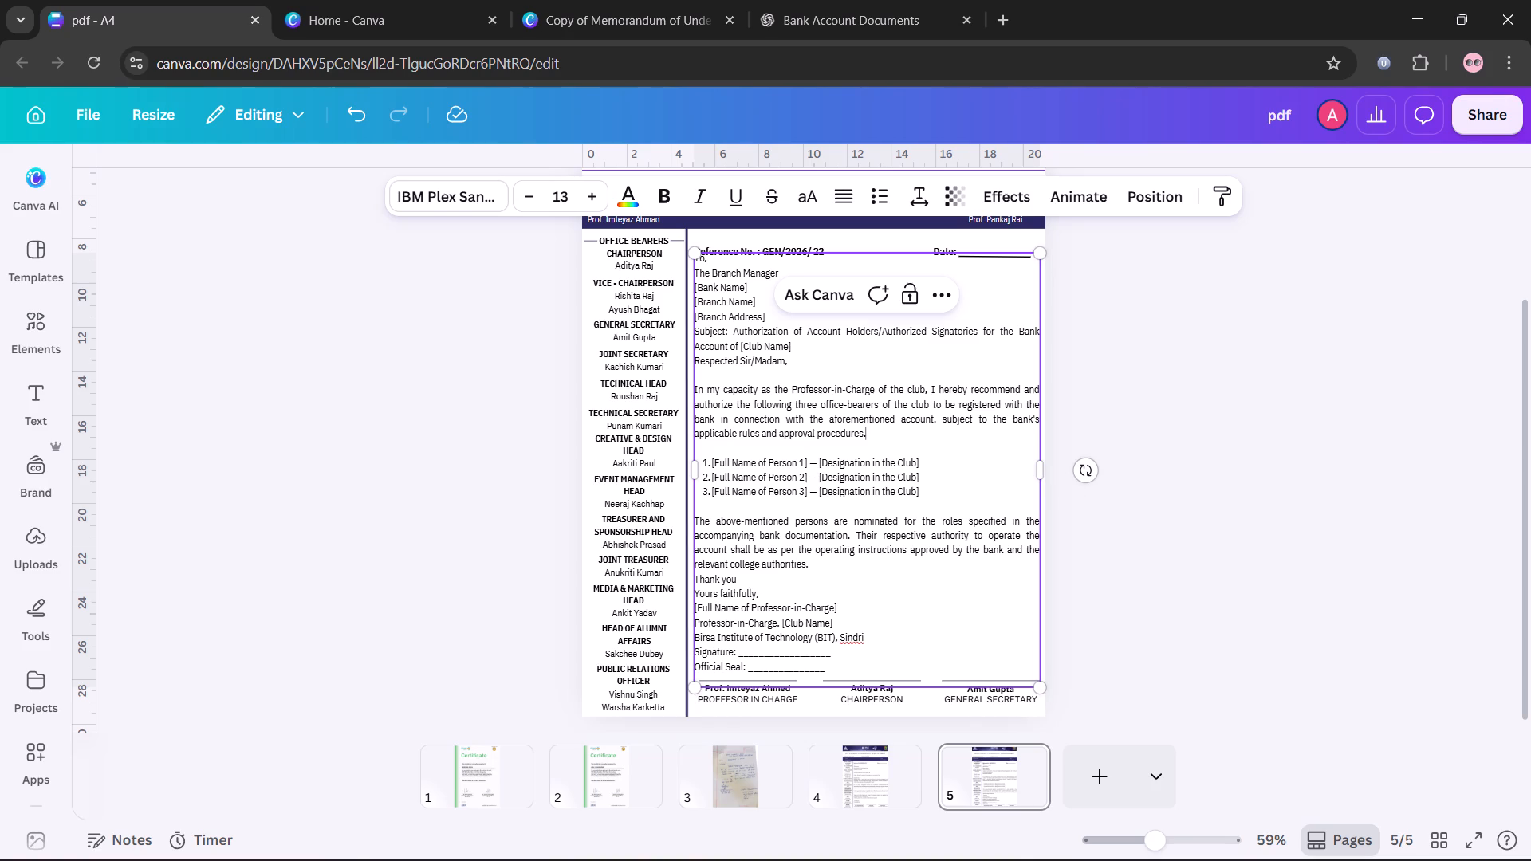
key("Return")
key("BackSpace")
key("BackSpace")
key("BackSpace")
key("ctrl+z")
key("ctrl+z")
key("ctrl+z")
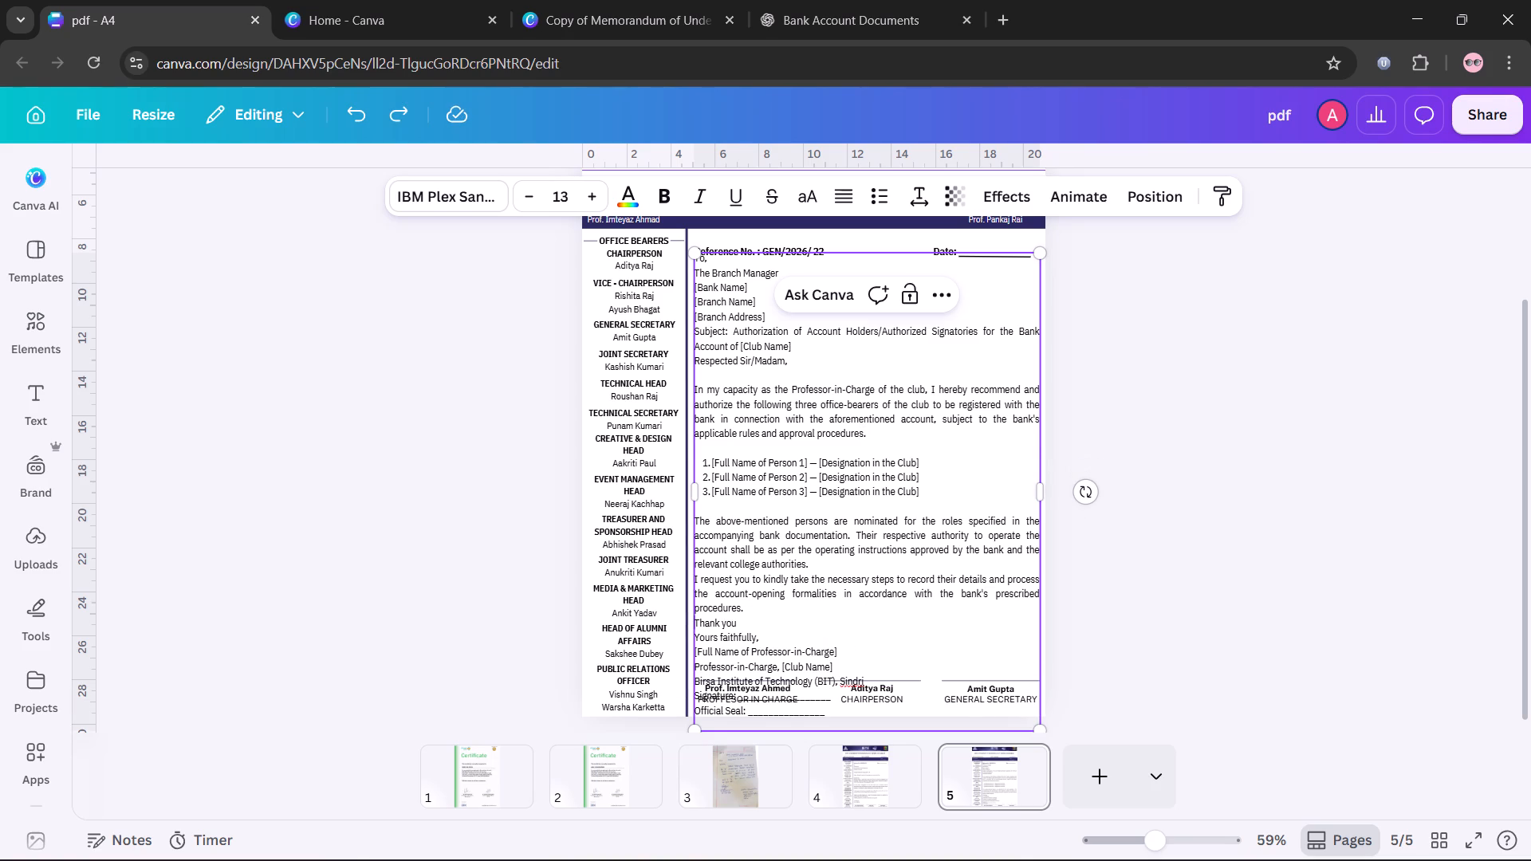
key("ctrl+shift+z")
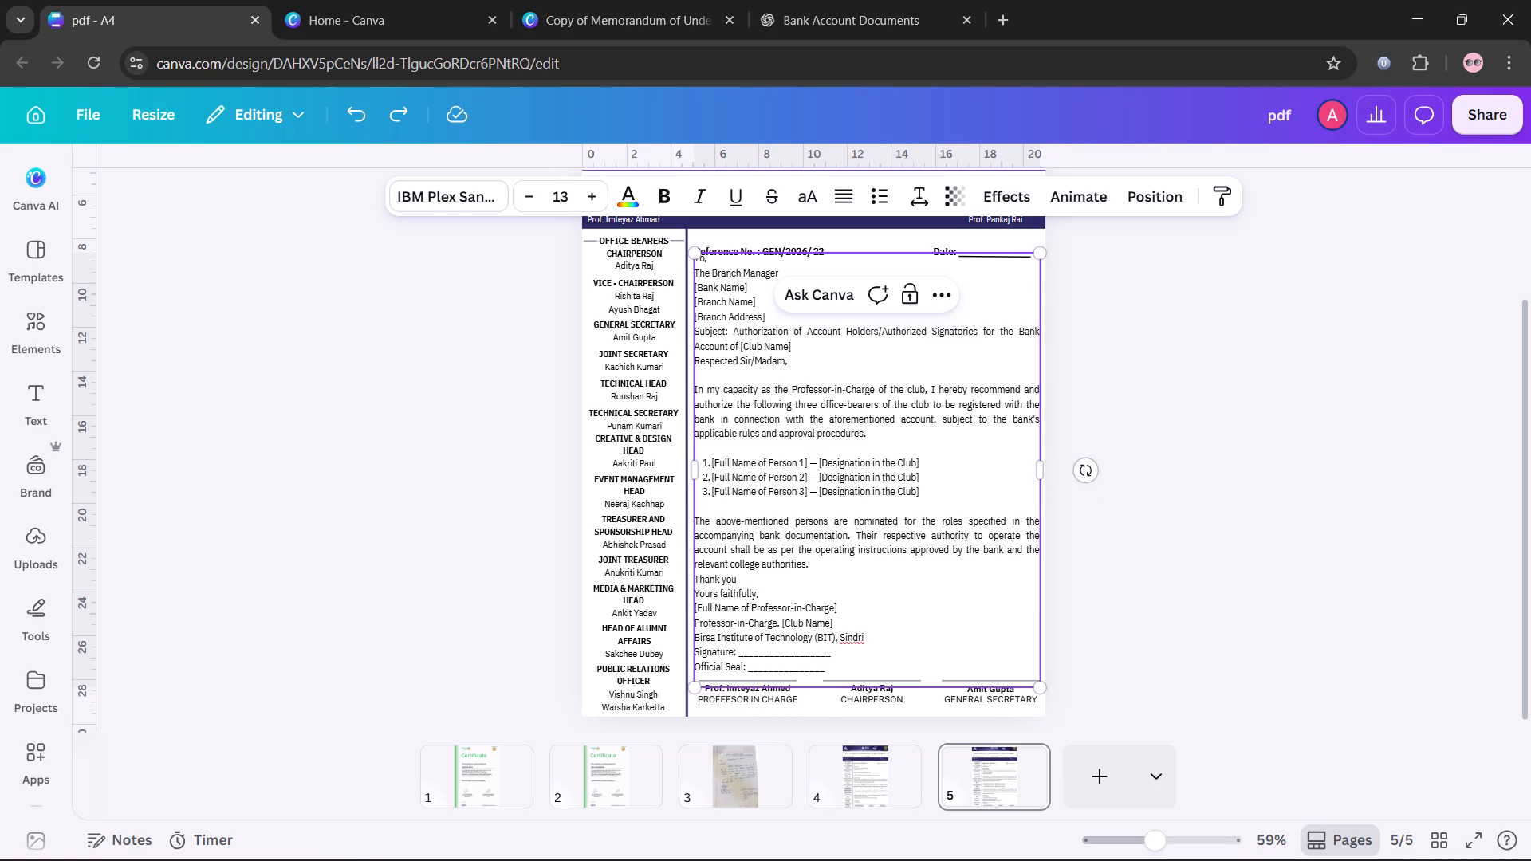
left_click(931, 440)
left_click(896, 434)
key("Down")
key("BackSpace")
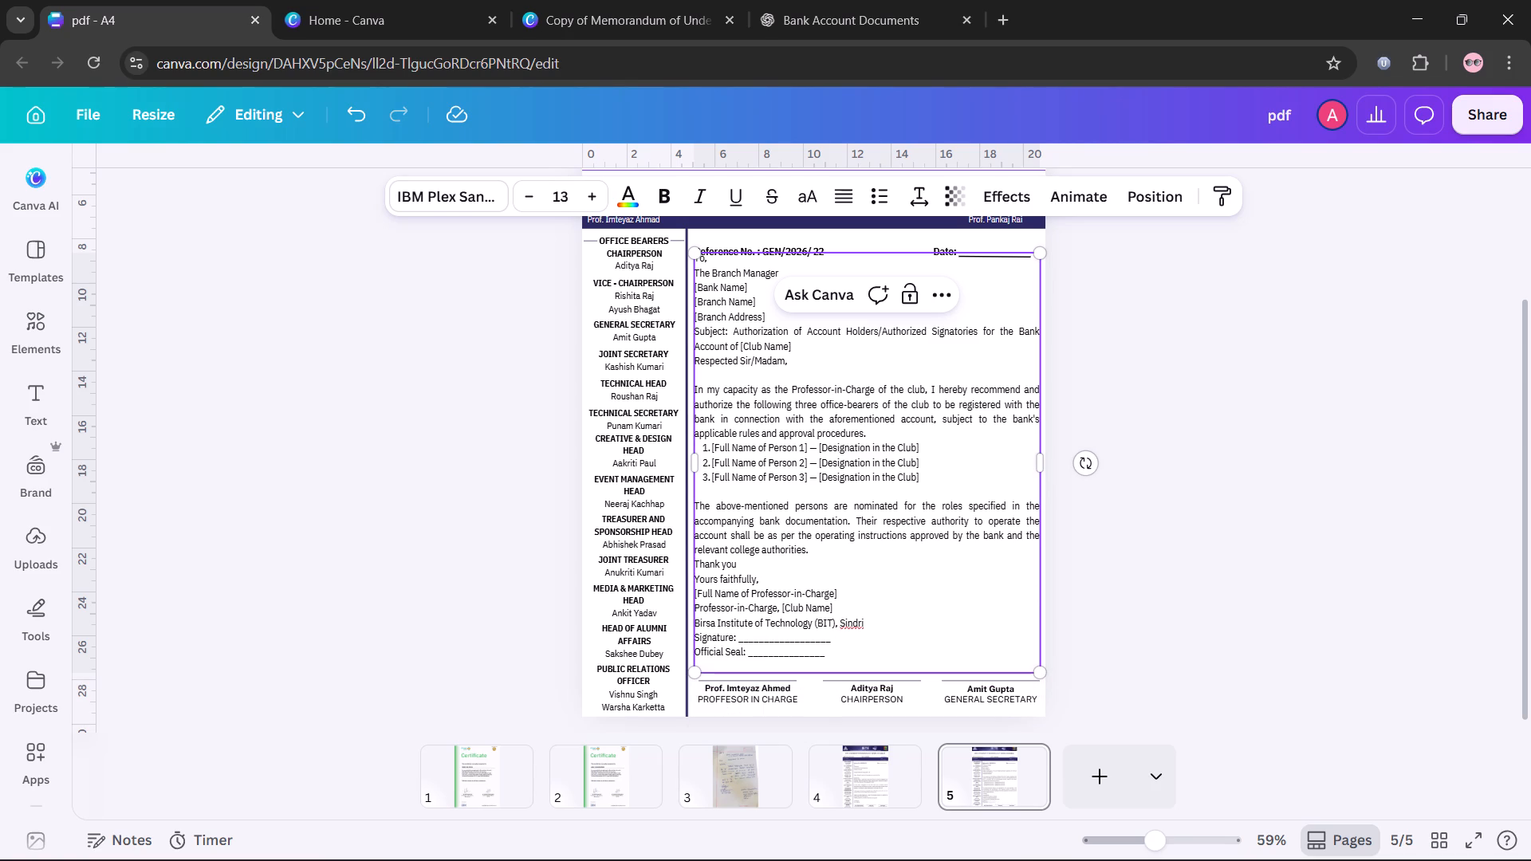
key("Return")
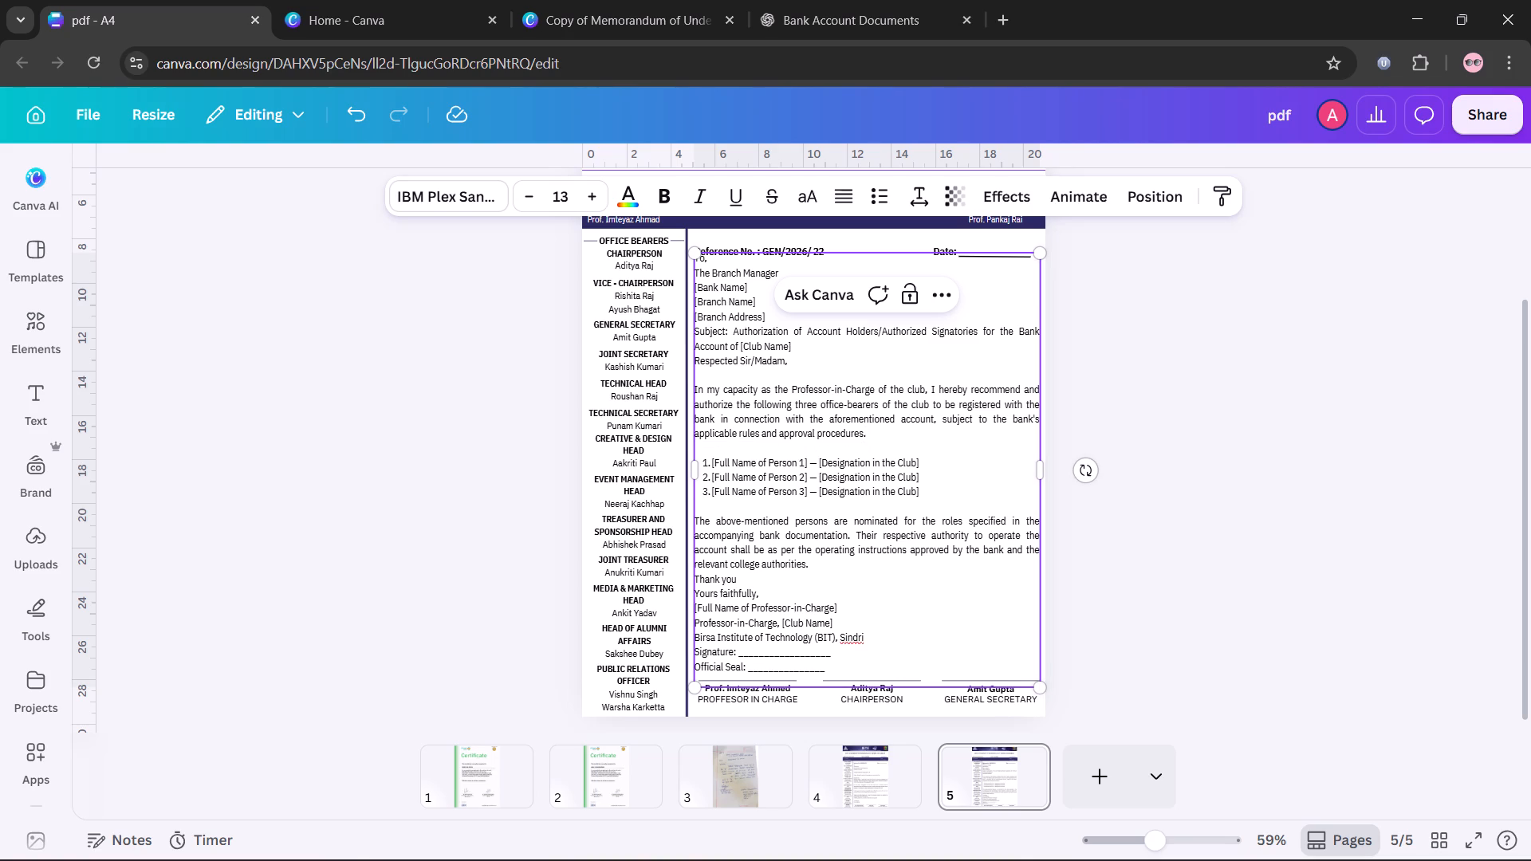
Delete the opening phrase "In my capacity as the Professor-in-Charge of the club," from the recommendation paragraph, leaving one blank line below "Respected Sir/Madam,".
left_click_drag(928, 387, 697, 375)
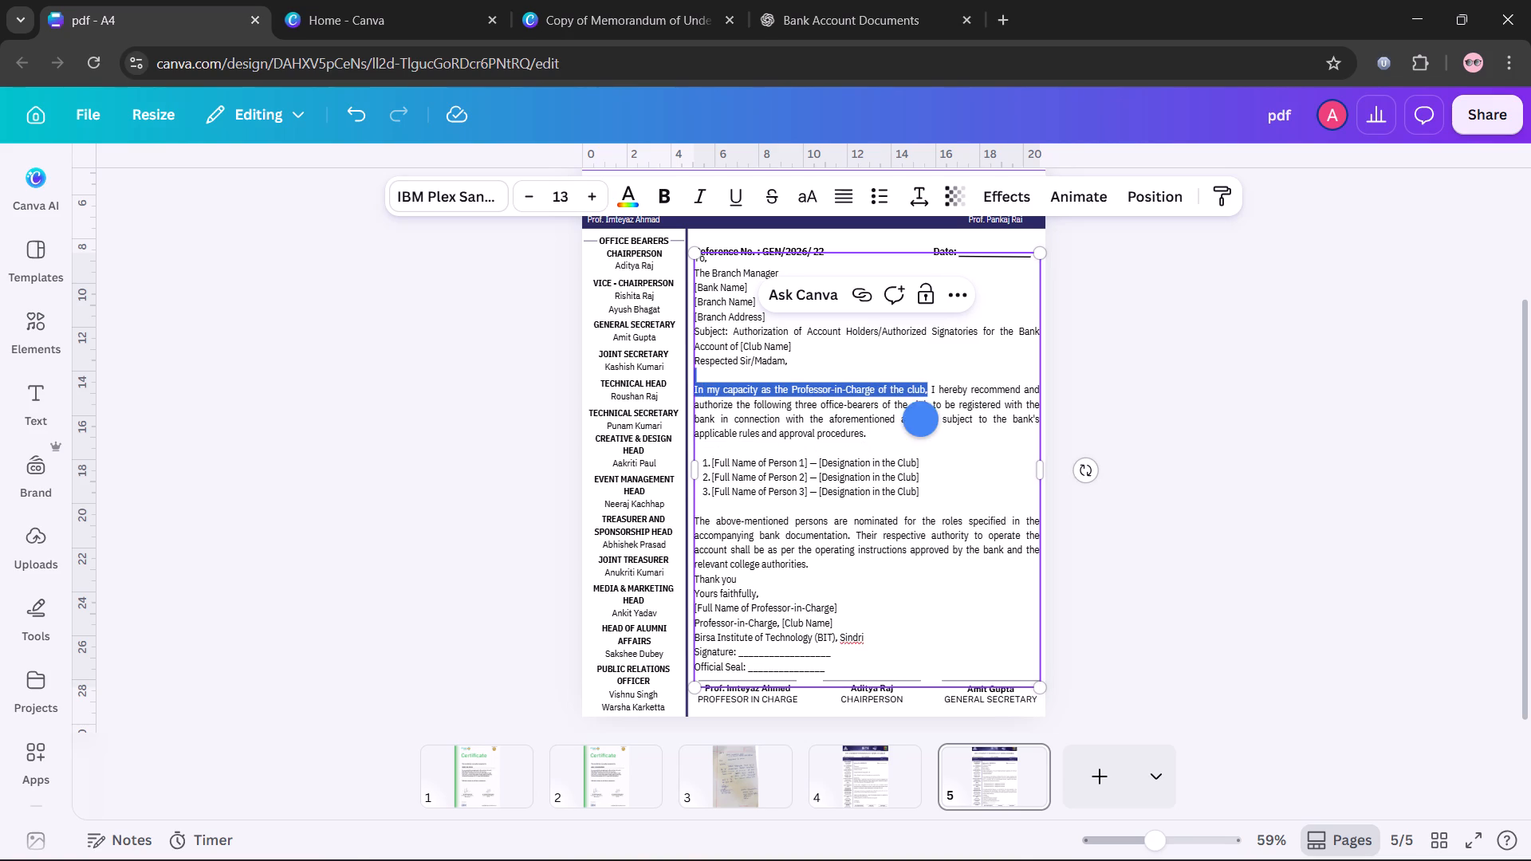
key("BackSpace")
key("Return")
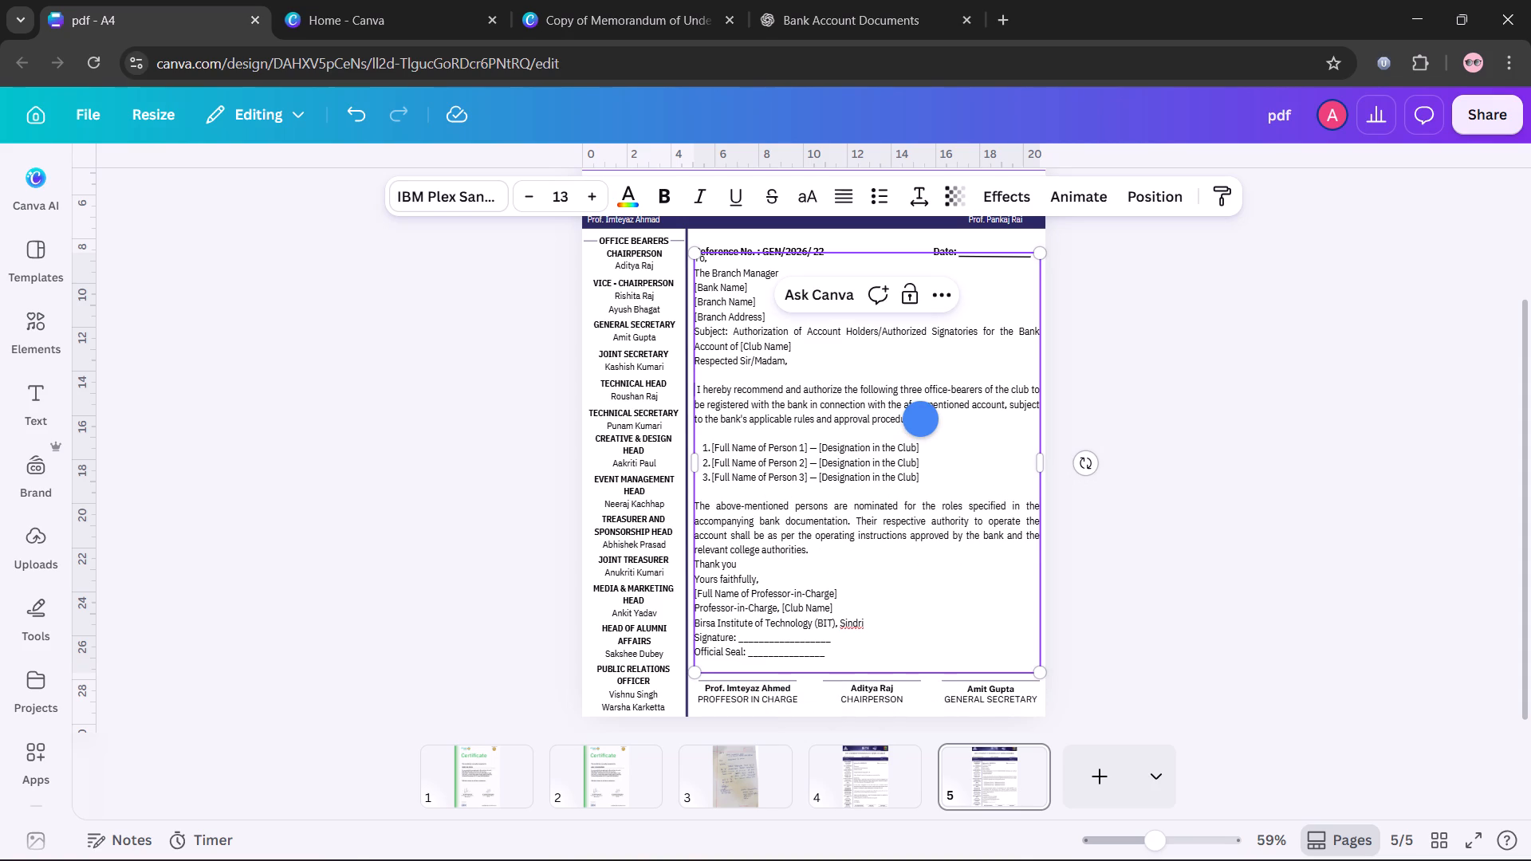
left_click(1167, 344)
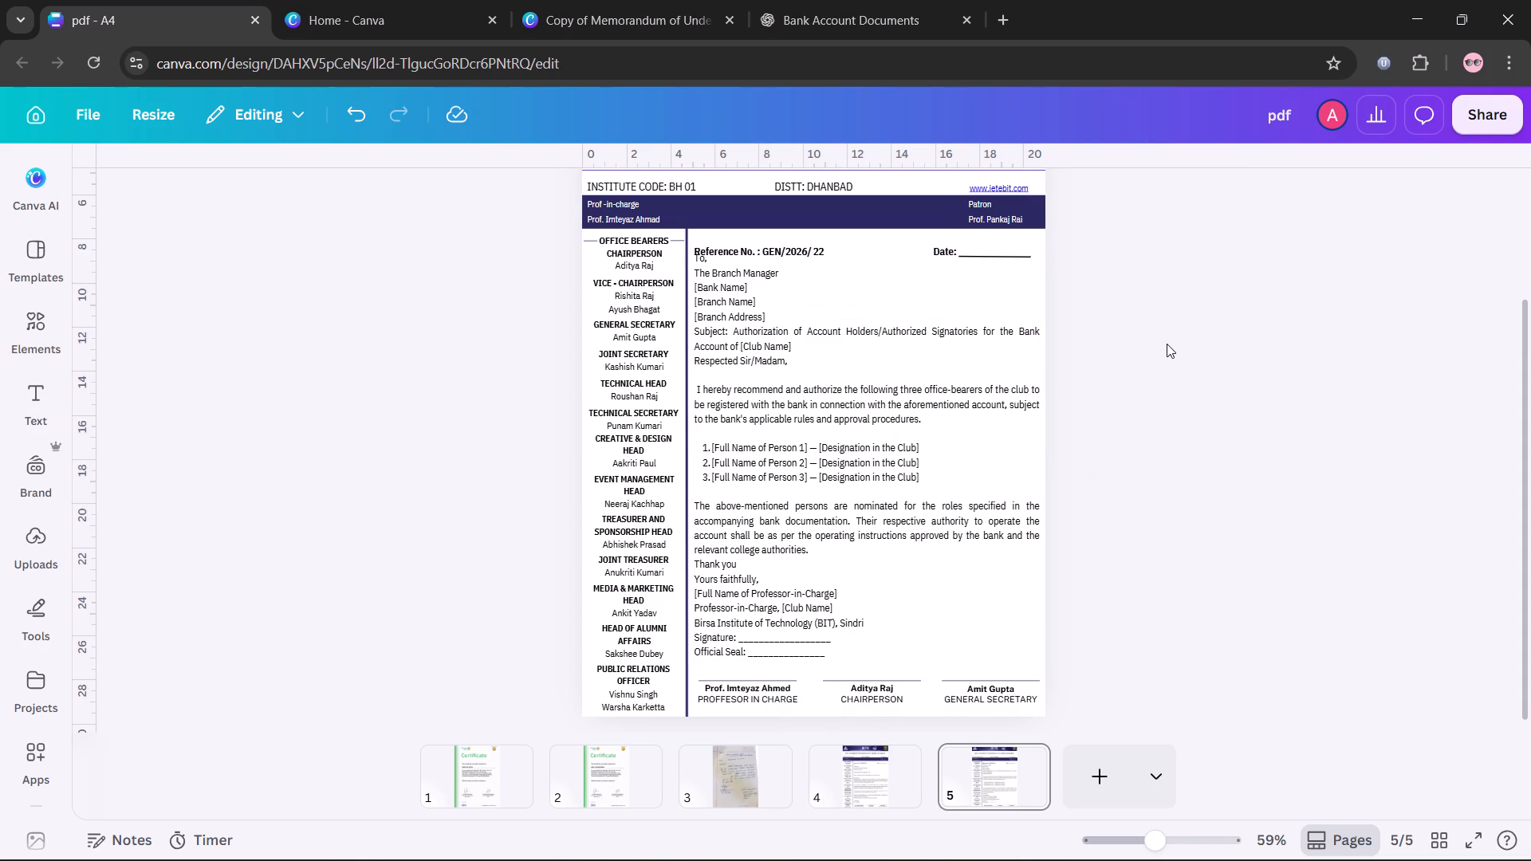
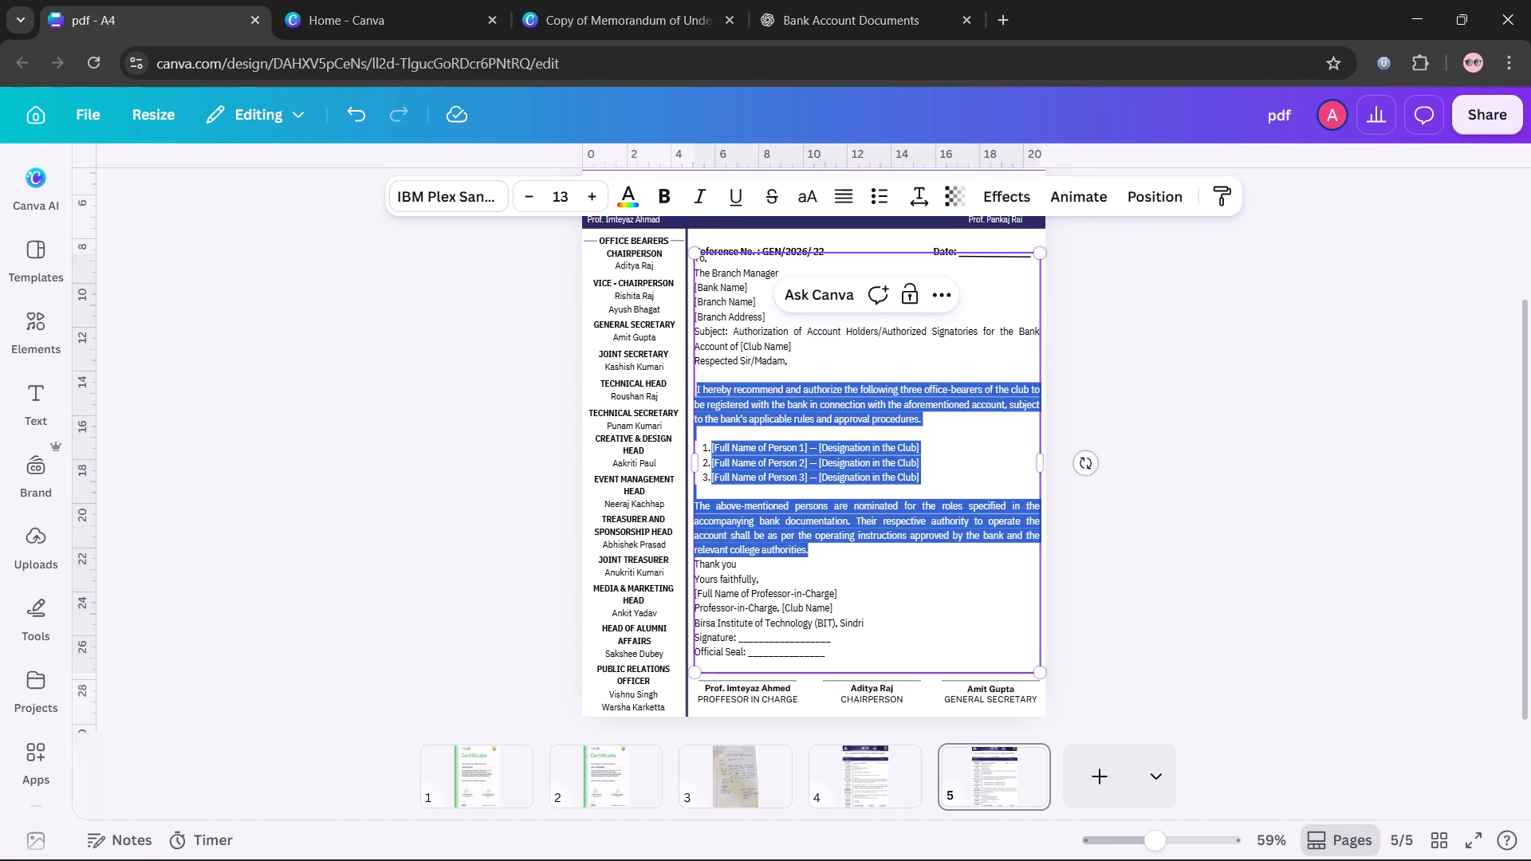
Replace the selected recommendation paragraphs and numbered list with the copied shorter wording beginning "This is to certify that the following three office-bearers".
left_click_drag(698, 396, 695, 393)
key("BackSpace")
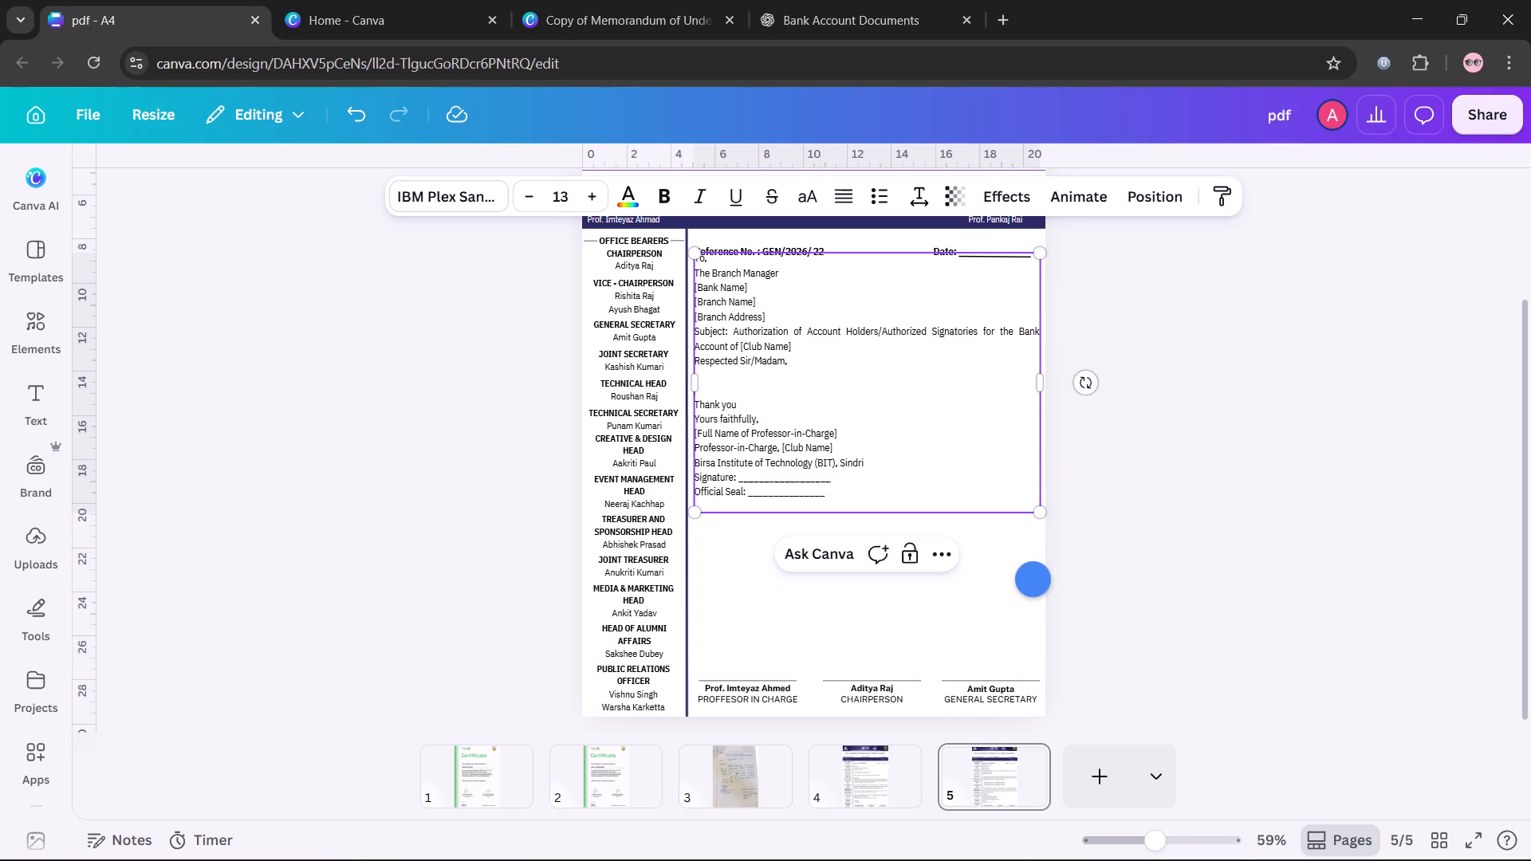
key("ctrl+v")
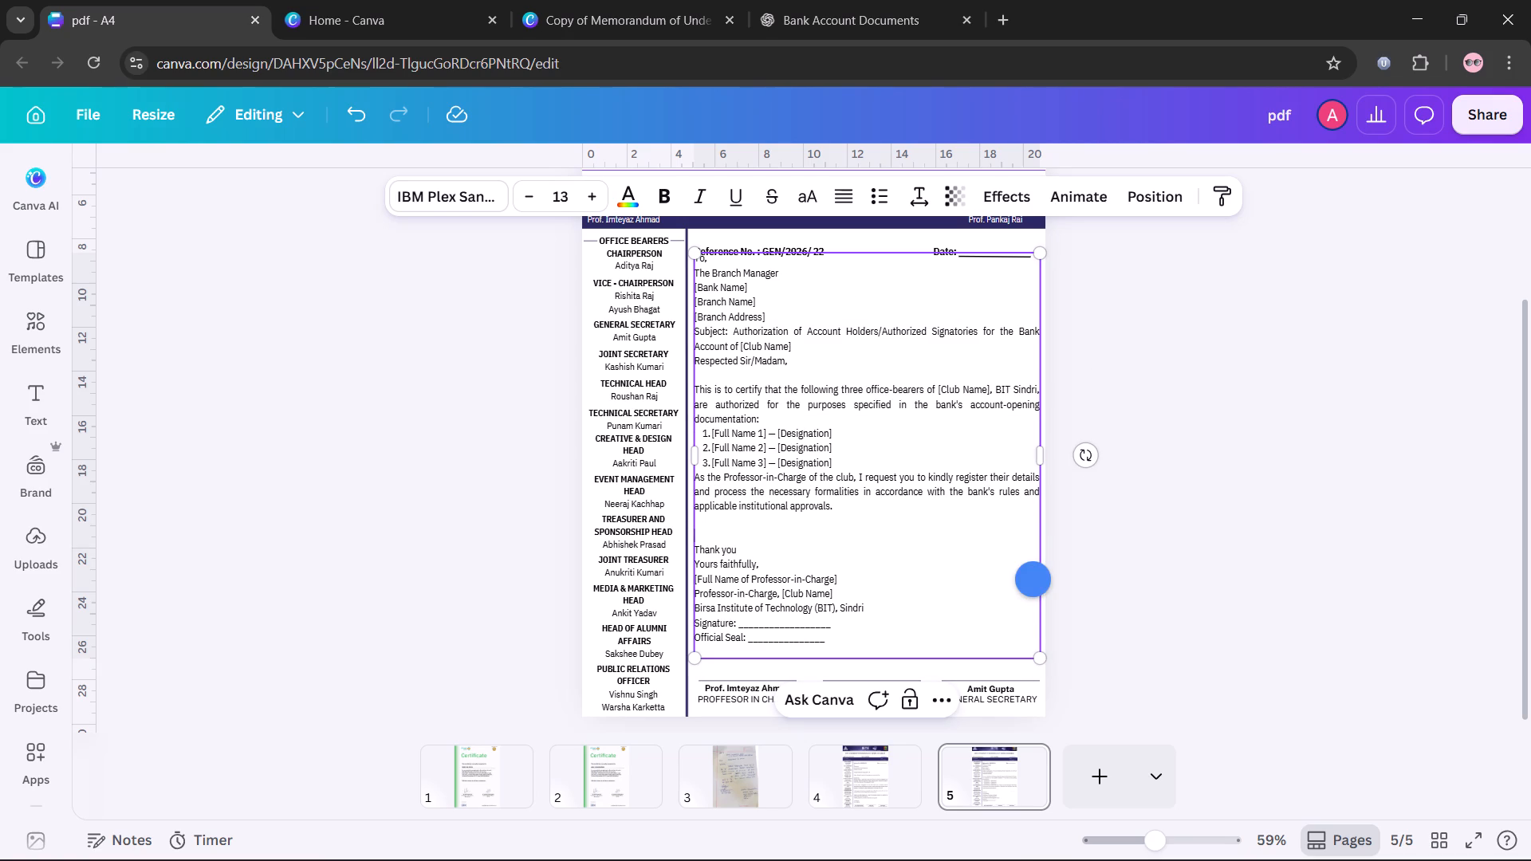
Leave one blank line above "Thank you" and insert one between "Yours faithfully," and the professor's name placeholder.
left_click(700, 538)
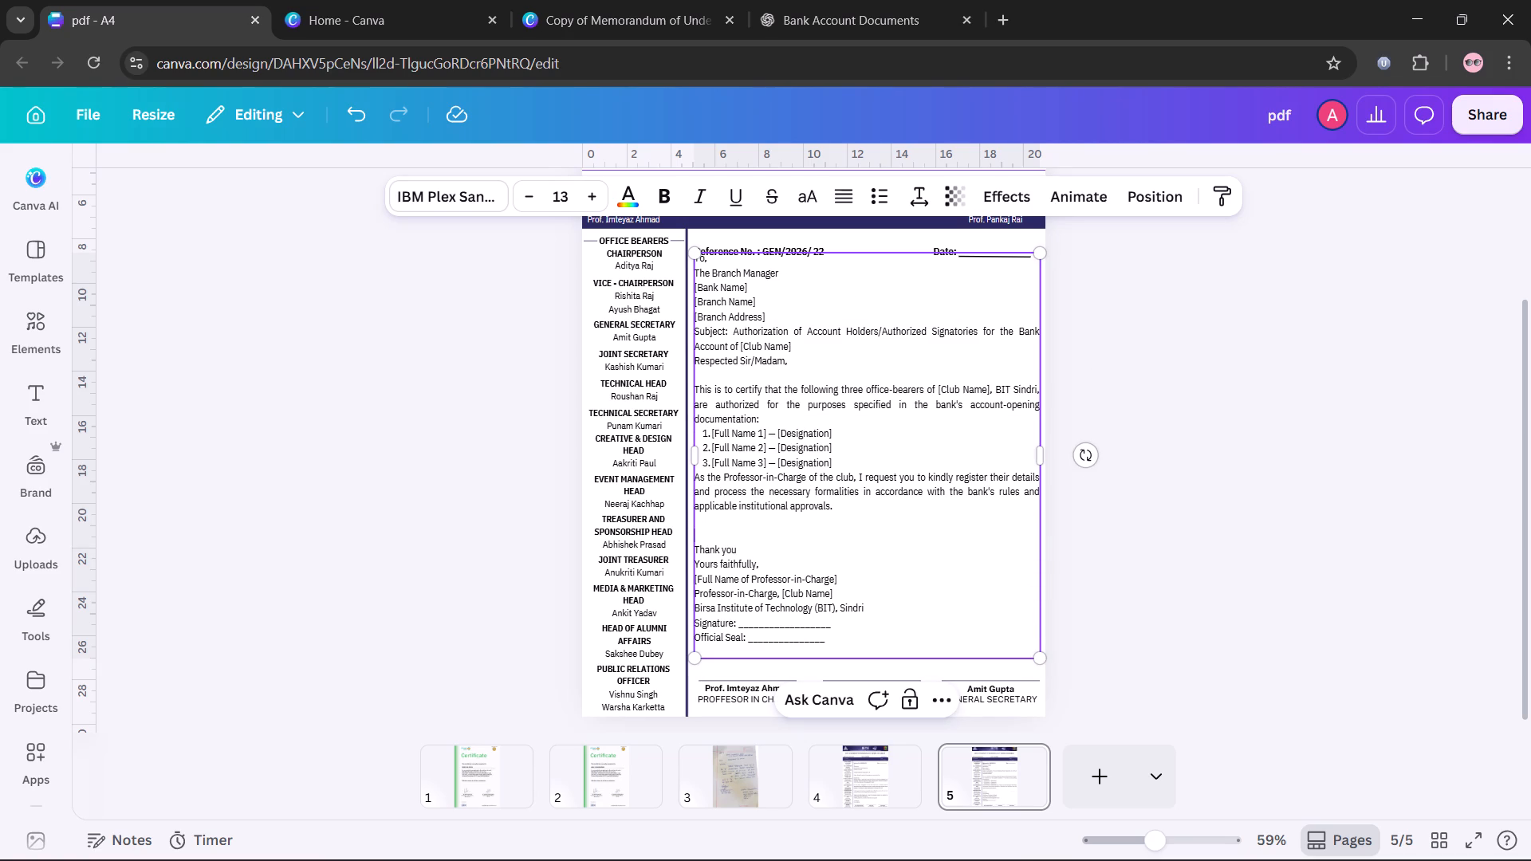
key("BackSpace")
key("BackSpace")
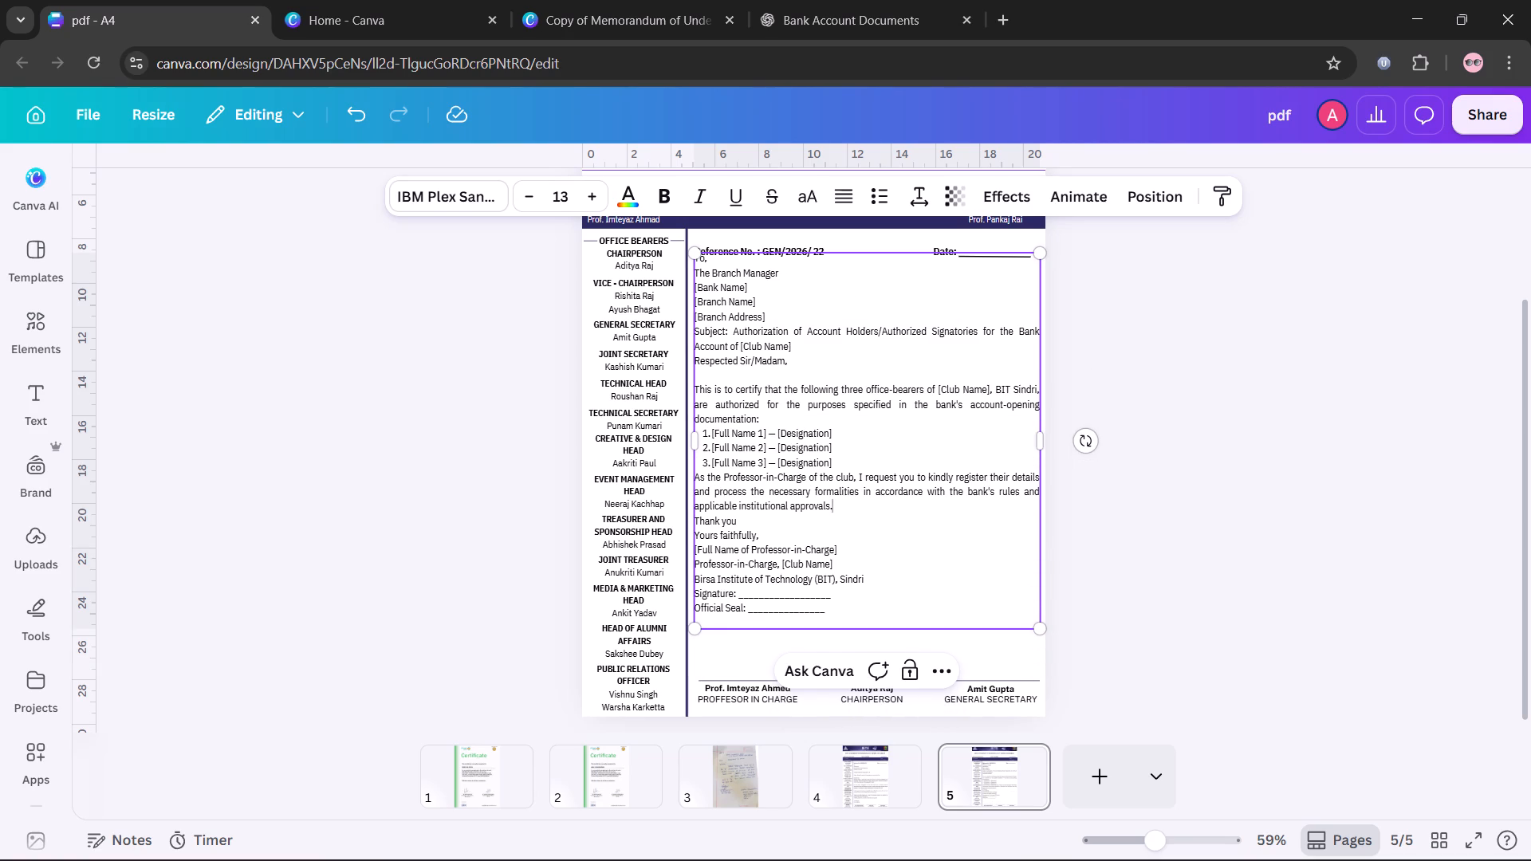
key("Return")
left_click(764, 548)
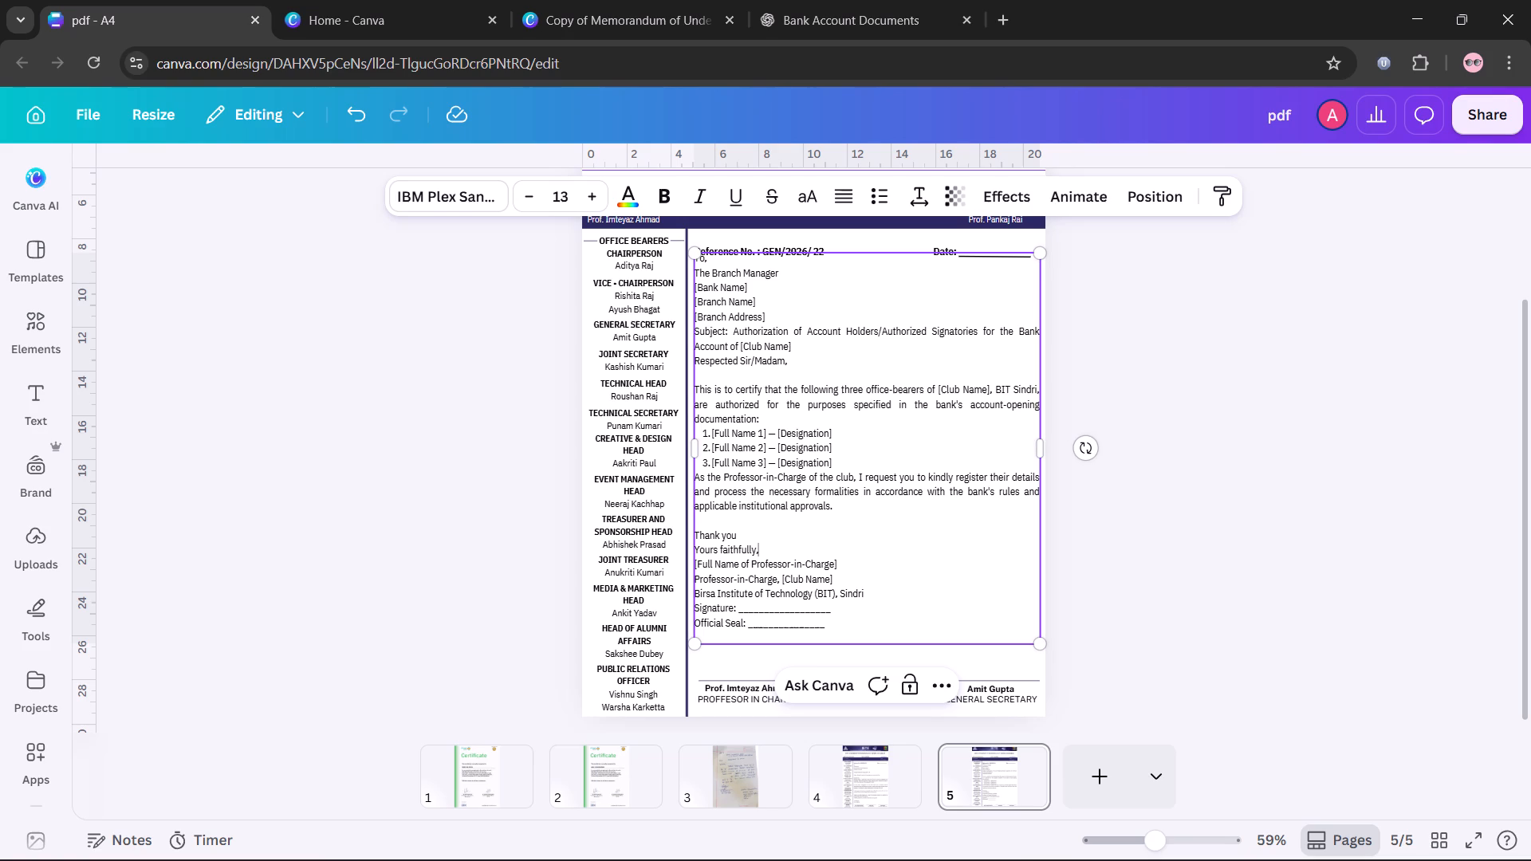
key("Return")
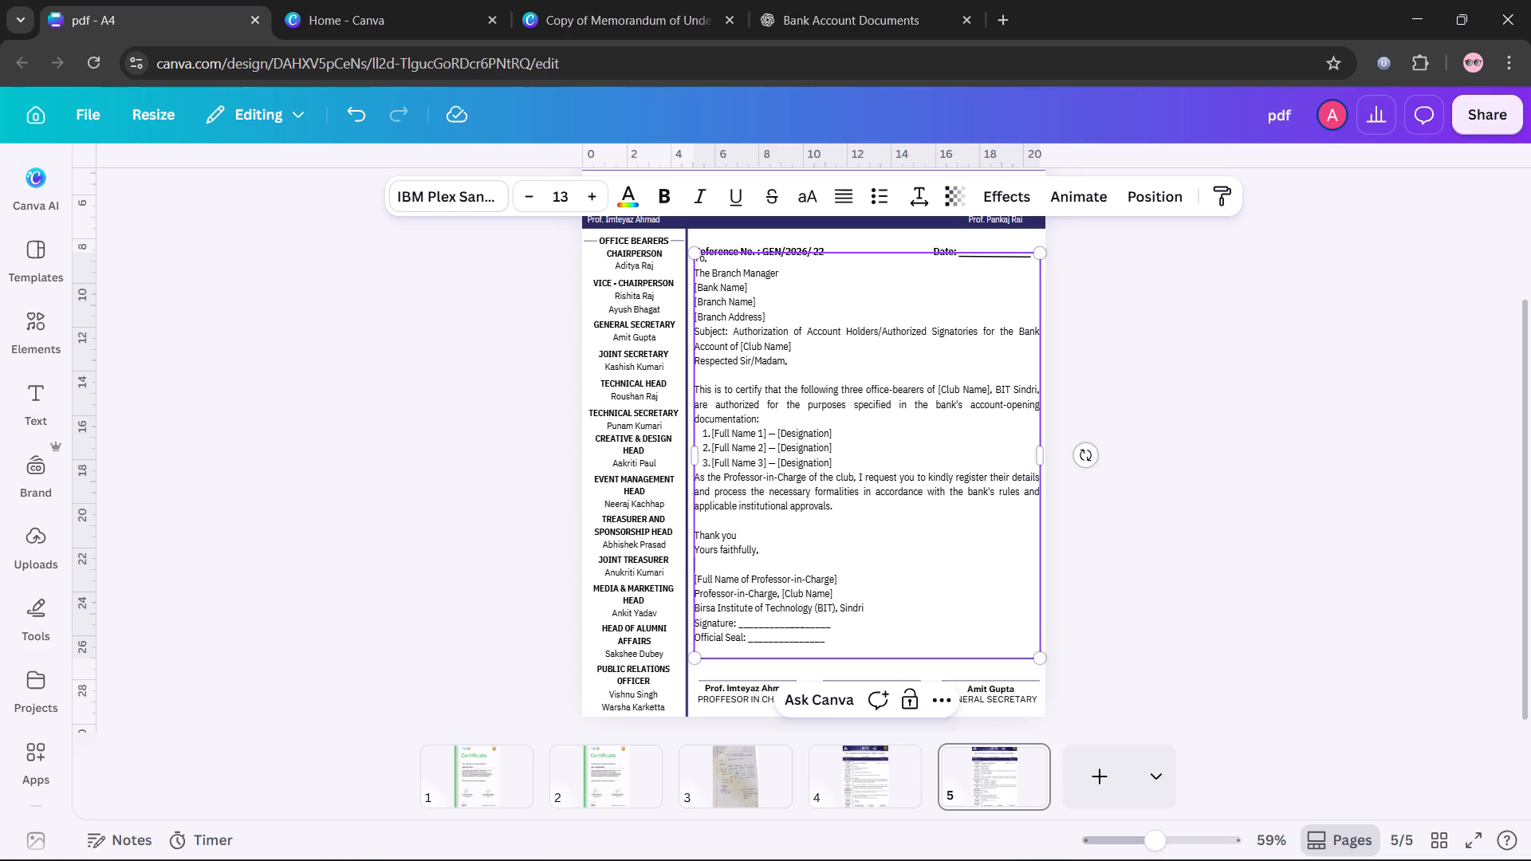
Delete the "Signature" and "Official Seal" lines from the end of the letter.
left_click_drag(841, 639, 694, 618)
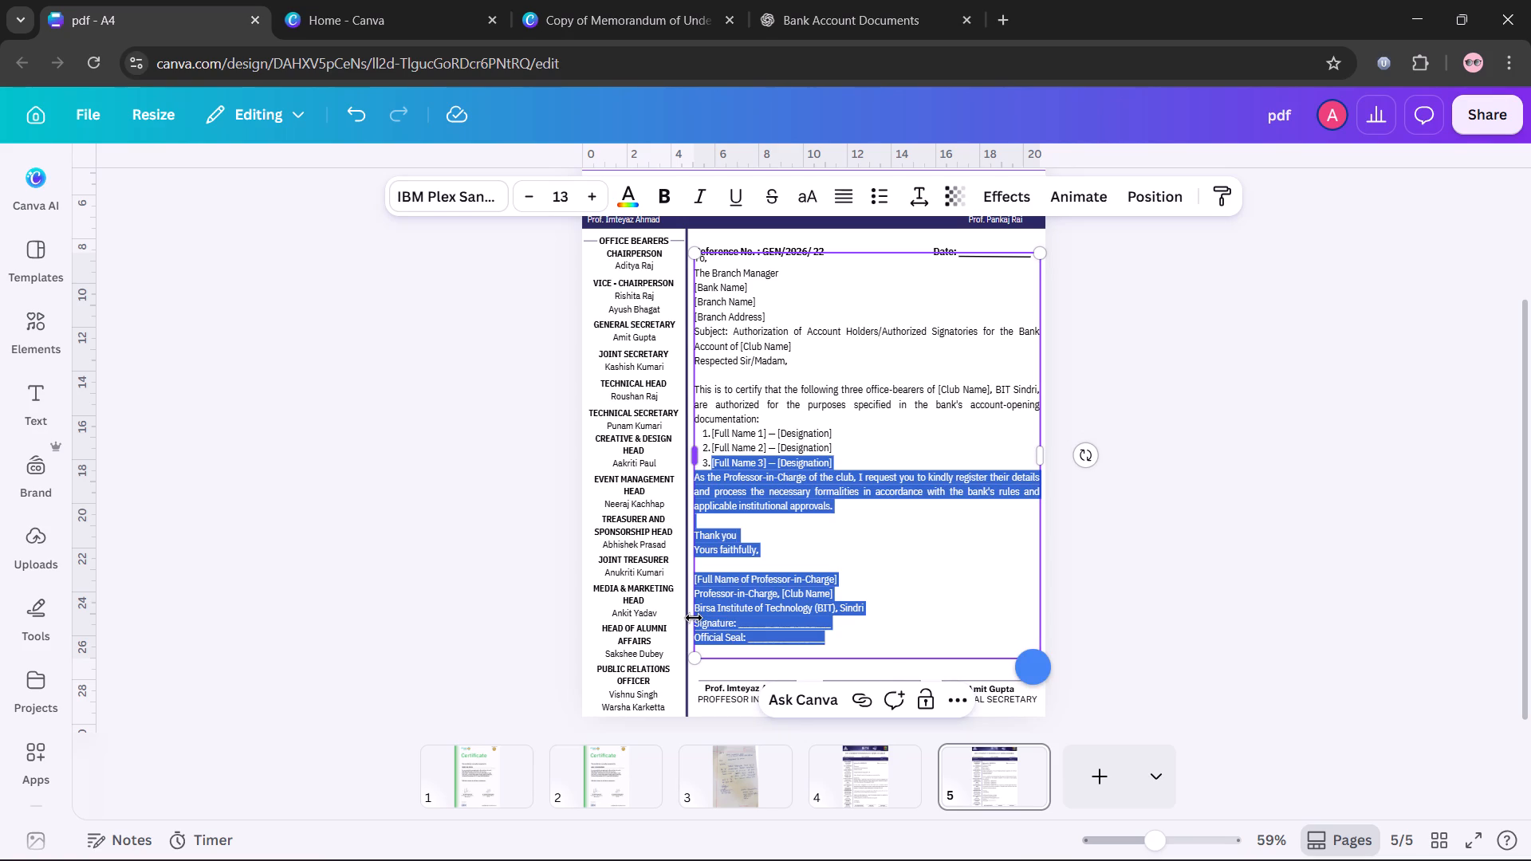
left_click(835, 639)
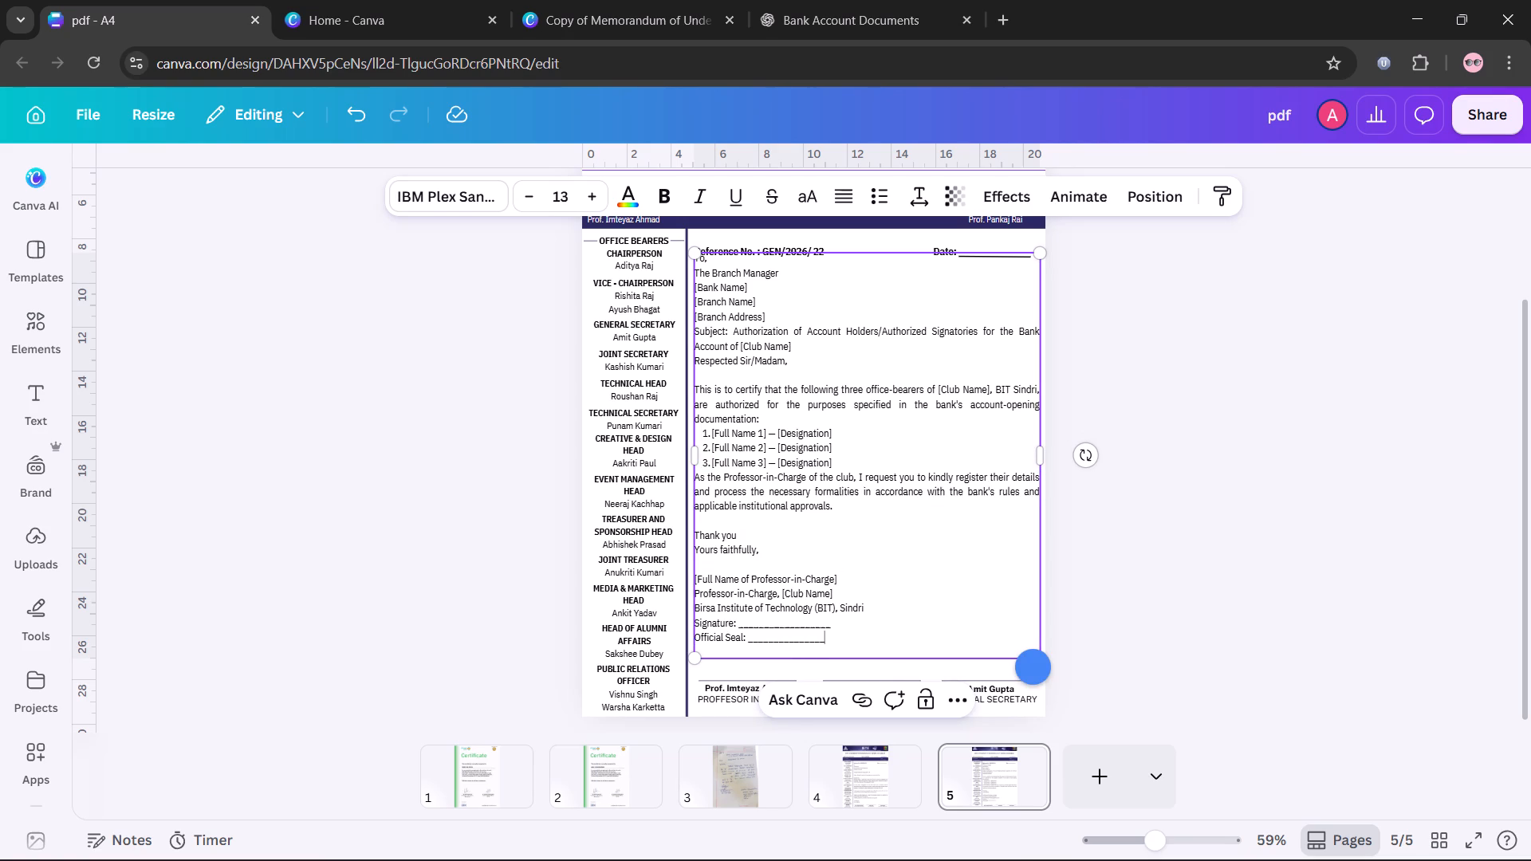
left_click_drag(835, 639, 701, 611)
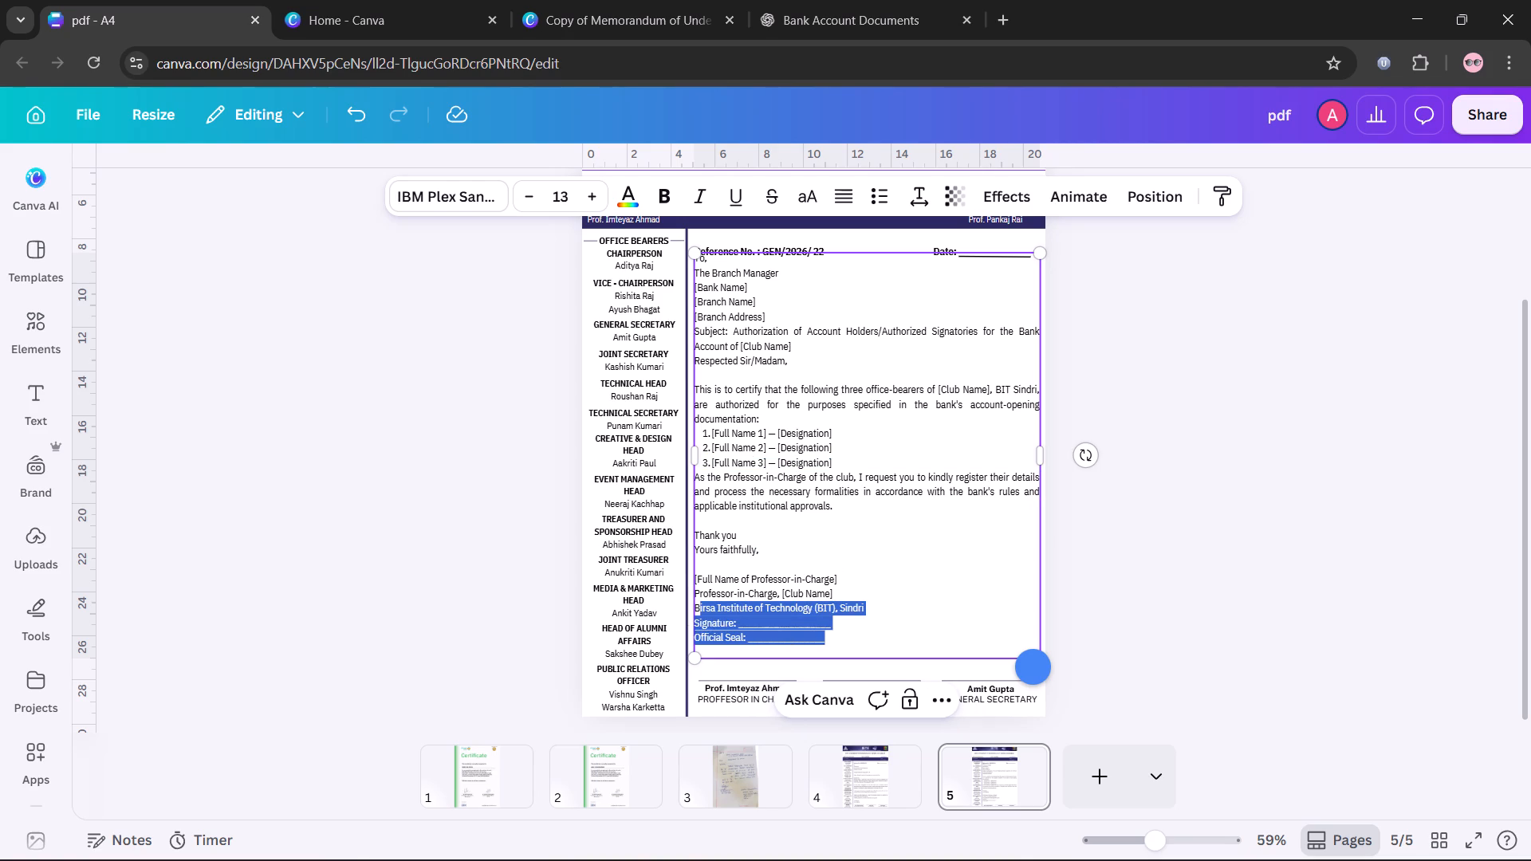
left_click_drag(701, 611, 695, 618)
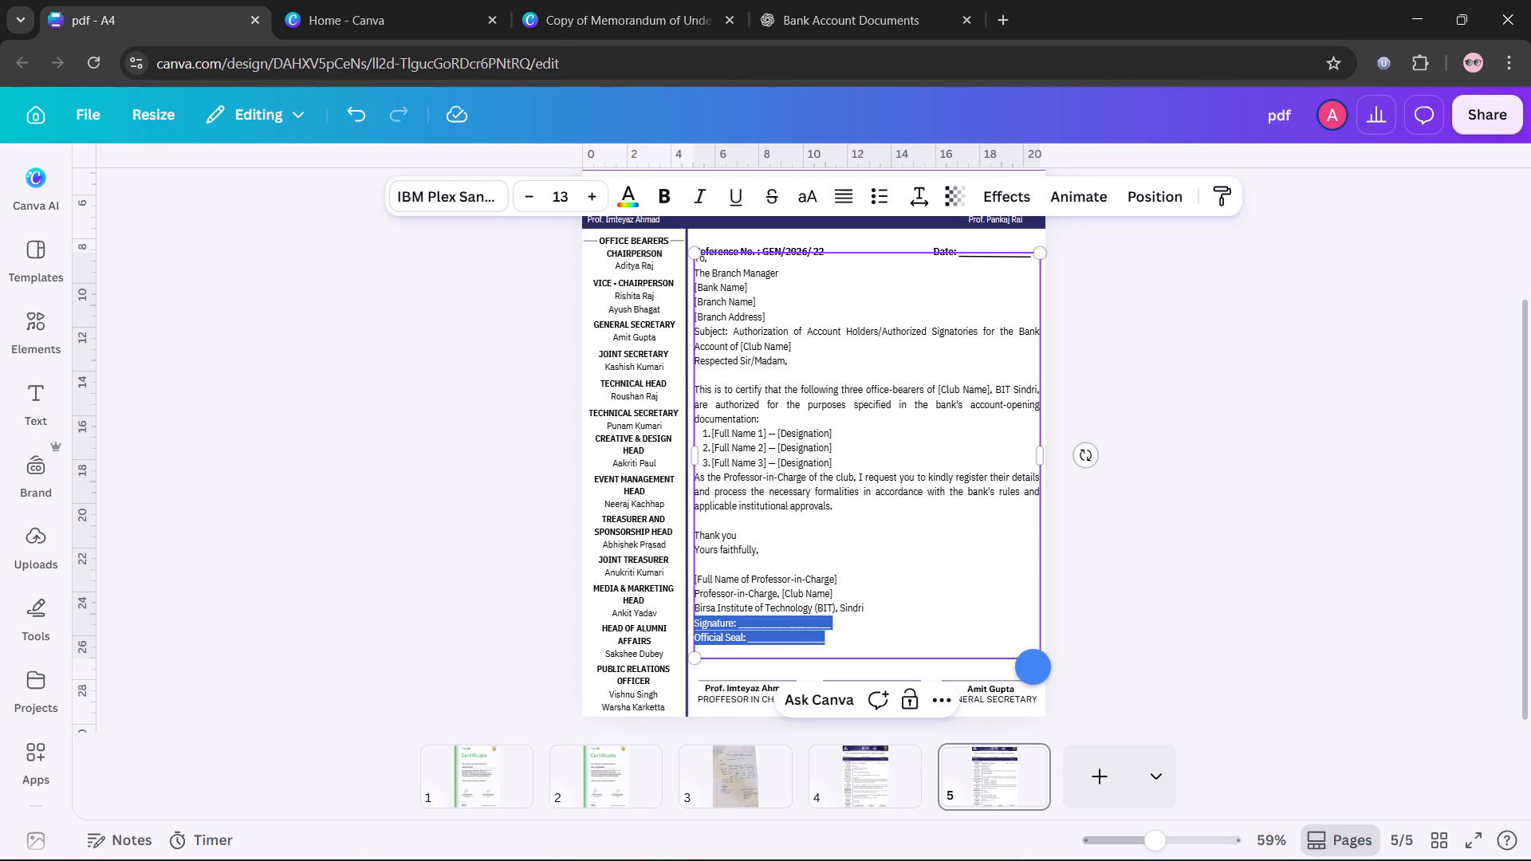
left_click_drag(695, 618, 697, 621)
key("BackSpace")
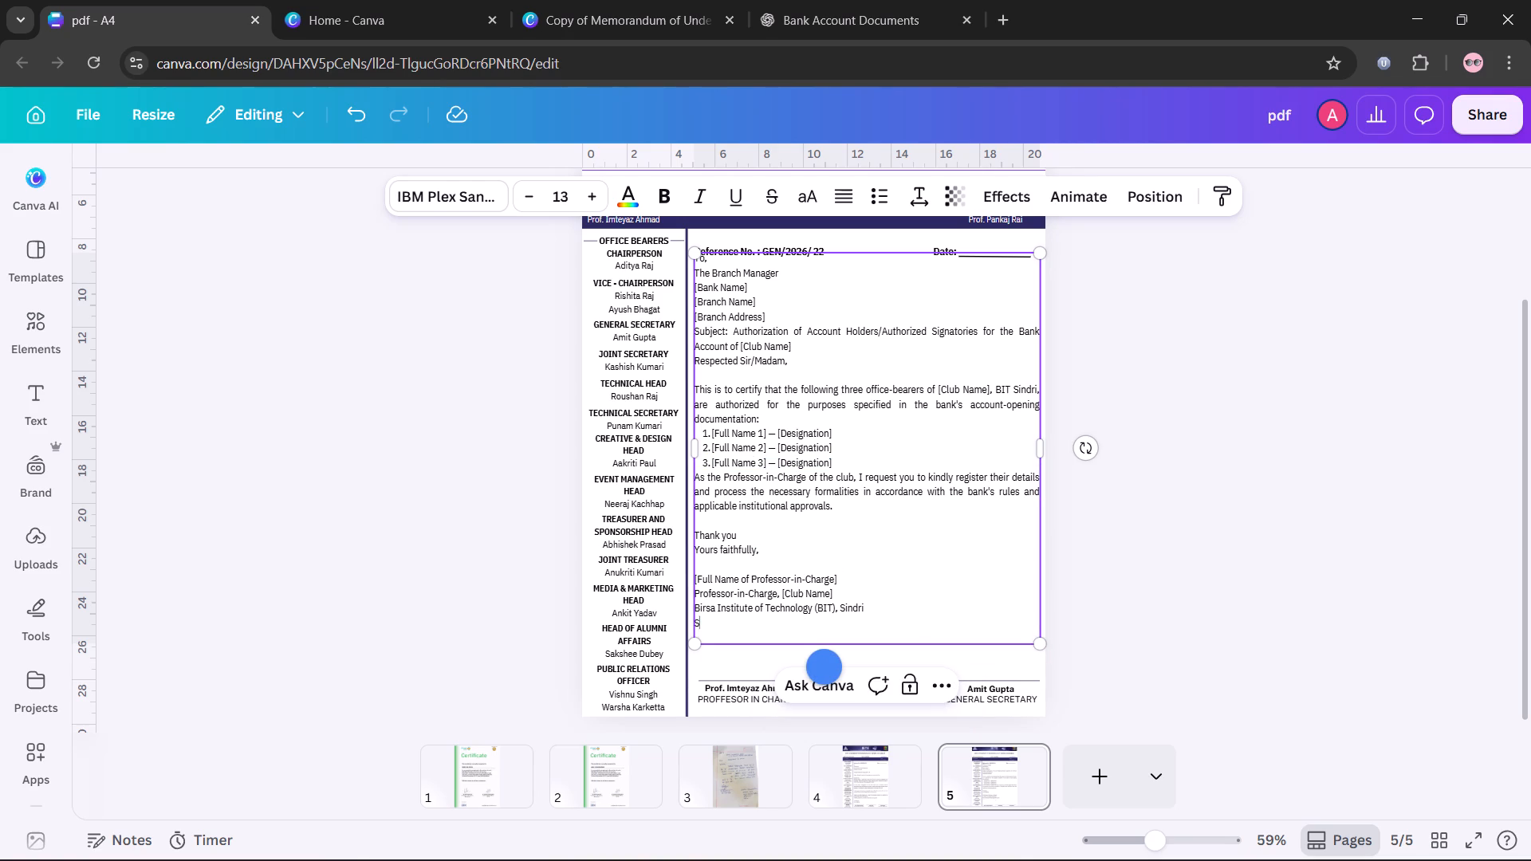
key("BackSpace")
key("BackSpace")
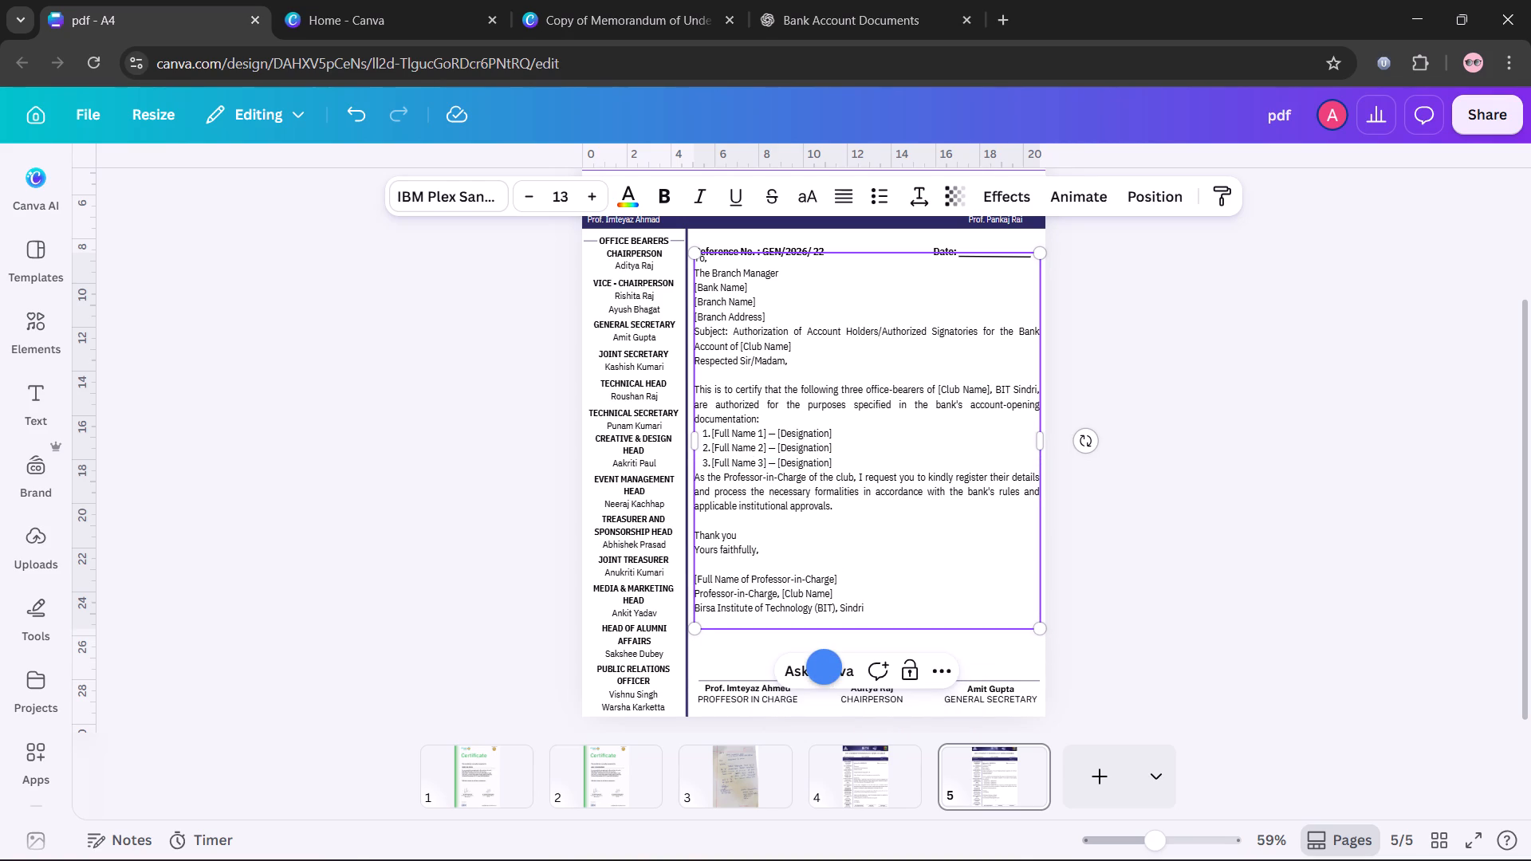
Shorten the institute line in the closing block to "BIT, Sindri".
left_click(818, 607)
key("BackSpace")
key("BackSpace")
key("BackSpace")
key("BackSpace")
key("BackSpace")
key("BackSpace")
key("BackSpace")
key("BackSpace")
key("BackSpace")
key("BackSpace")
key("BackSpace")
key("BackSpace")
key("BackSpace")
key("BackSpace")
key("BackSpace")
key("BackSpace")
key("BackSpace")
key("BackSpace")
key("BackSpace")
key("BackSpace")
key("BackSpace")
key("BackSpace")
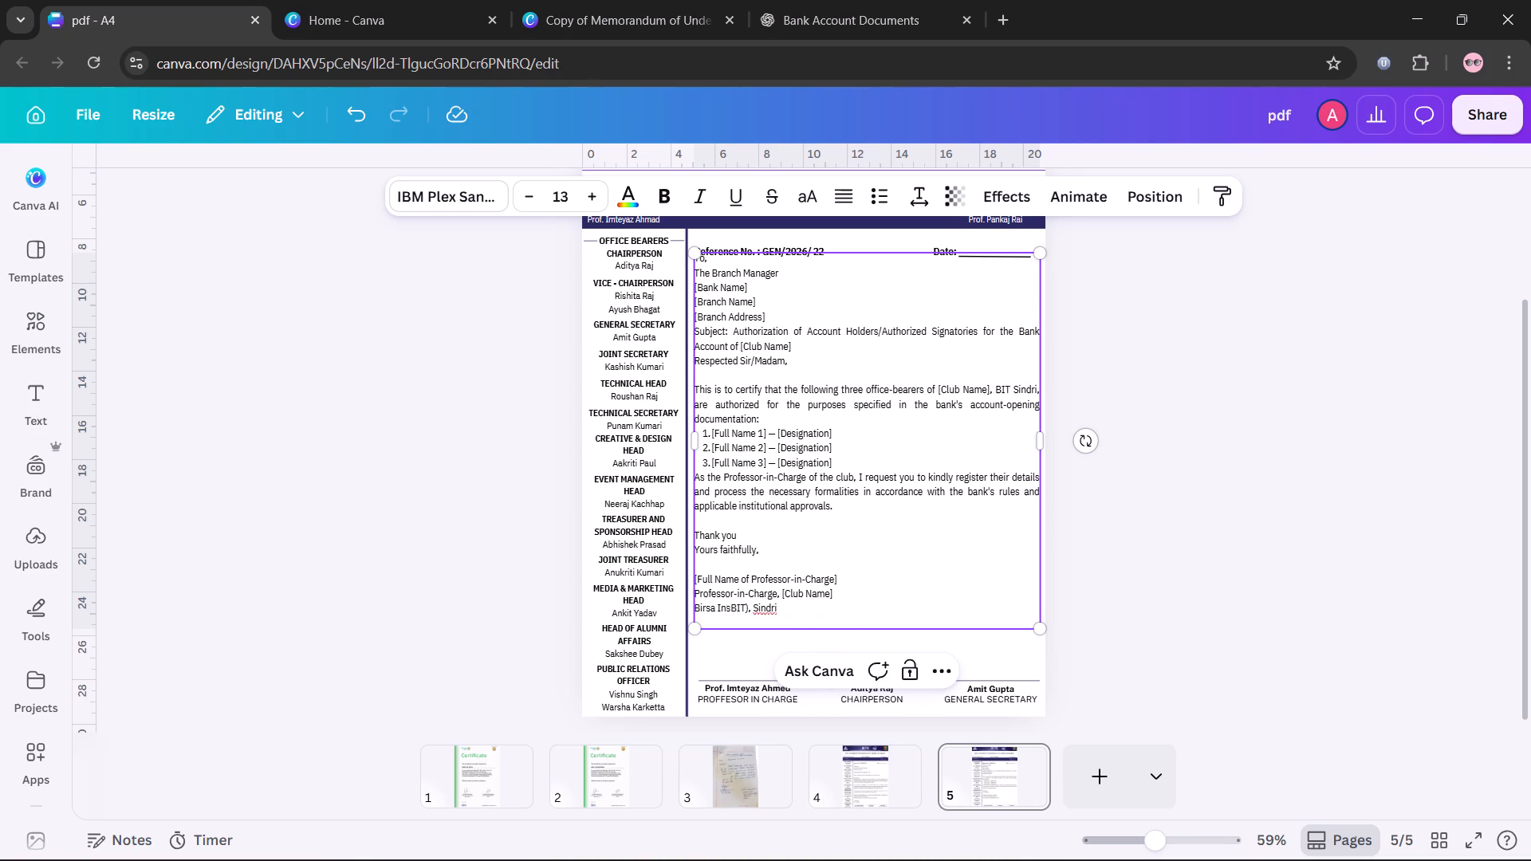
key("BackSpace")
key("BackSpace")
key("BackSpace")
key("BackSpace")
key("BackSpace")
key("BackSpace")
key("BackSpace")
key("BackSpace")
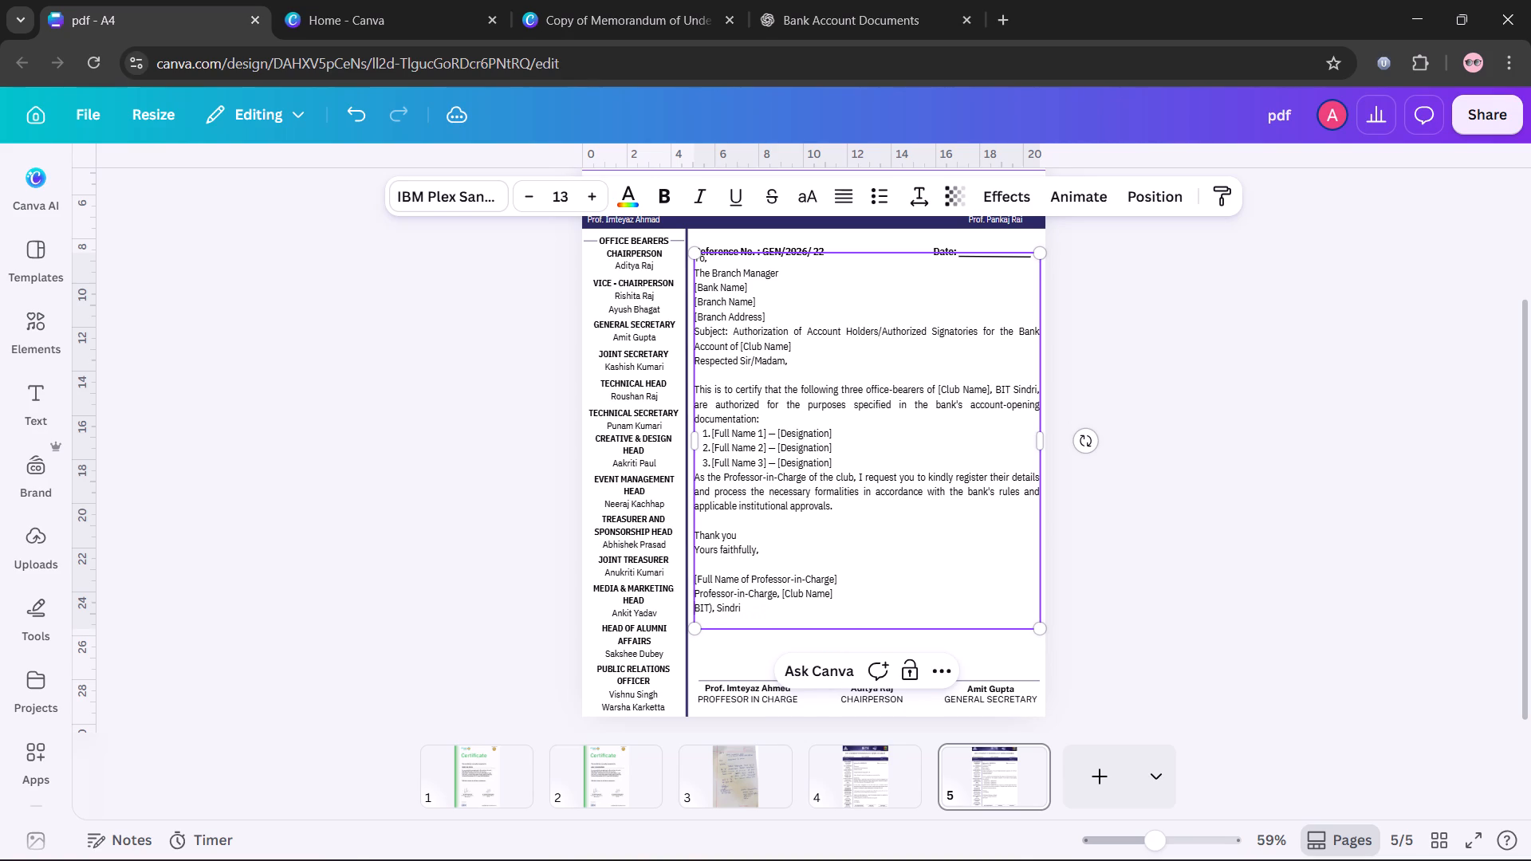
key("Right")
key("Right")
key("Right")
key("Right")
key("BackSpace")
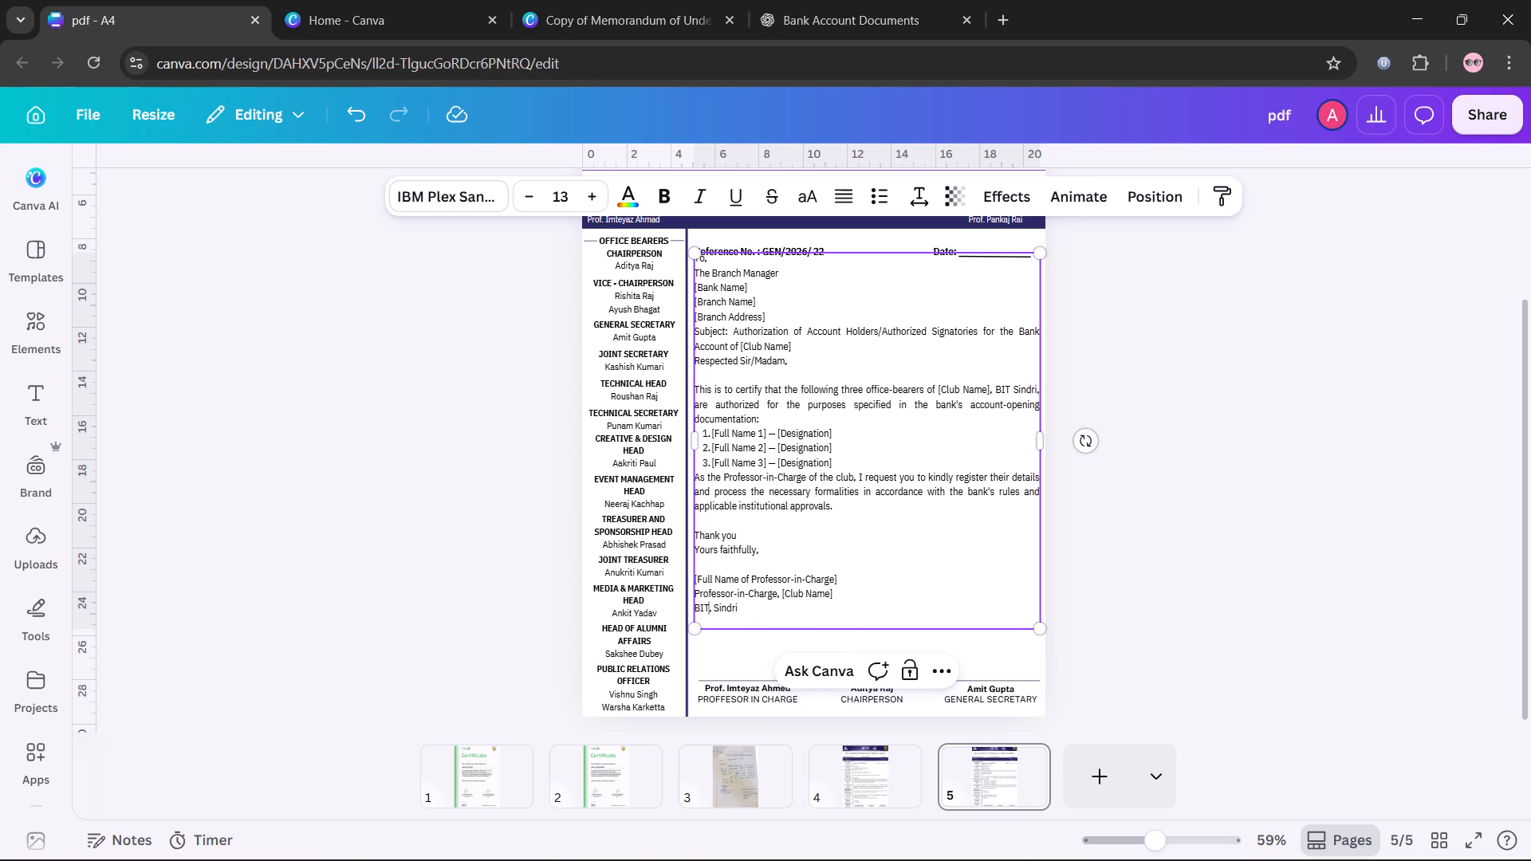
Replace the bracketed club name placeholder in the closing block so the line reads "Professor-in-Charge, IETE-SF".
left_click(828, 595)
key("BackSpace")
key("BackSpace")
key("BackSpace")
key("BackSpace")
key("BackSpace")
key("BackSpace")
key("BackSpace")
key("BackSpace")
key("BackSpace")
type("IETE-")
type("SF")
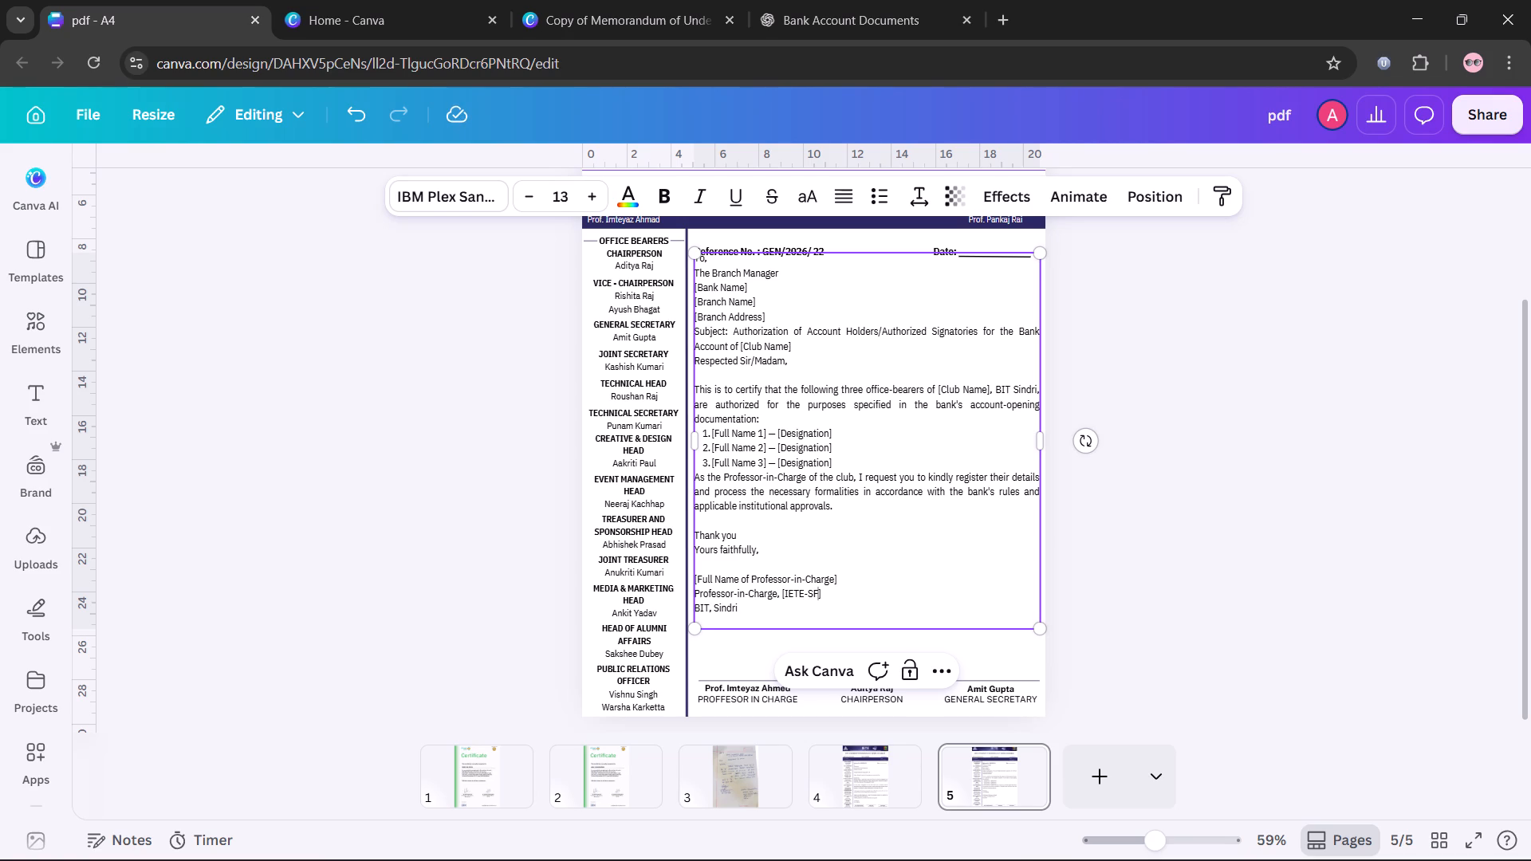
left_click(836, 595)
key("BackSpace")
key("Left")
key("Left")
key("Left")
key("Left")
key("Left")
key("Left")
key("Left")
key("BackSpace")
left_click(1222, 563)
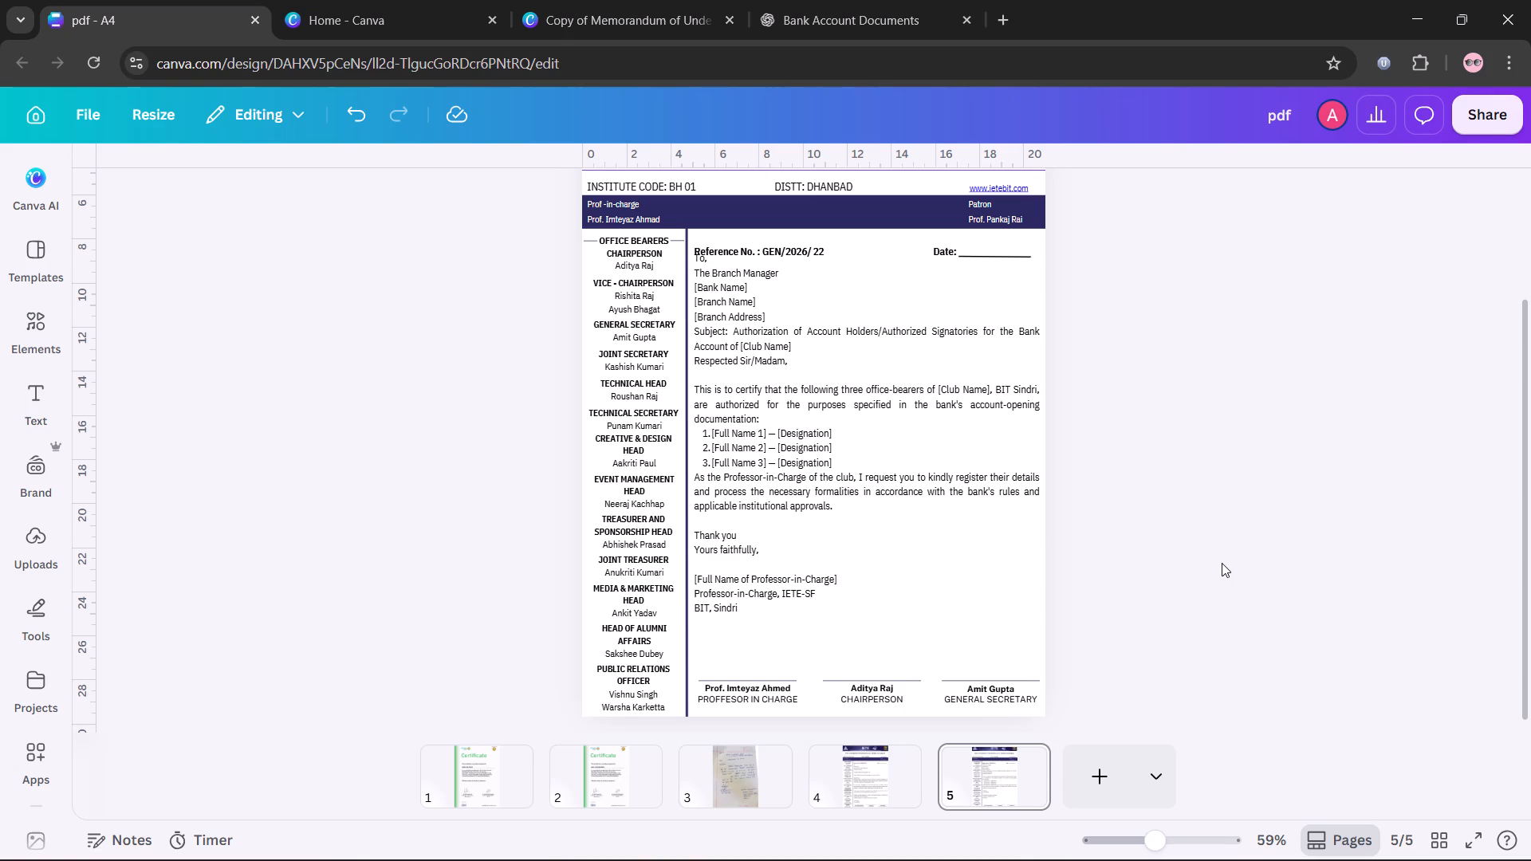
Nudge the letter's text box down so that "To," clears the reference number line.
left_click(828, 462)
key("Down")
key("Down")
key("Down")
key("Down")
key("Down")
key("Down")
key("Down")
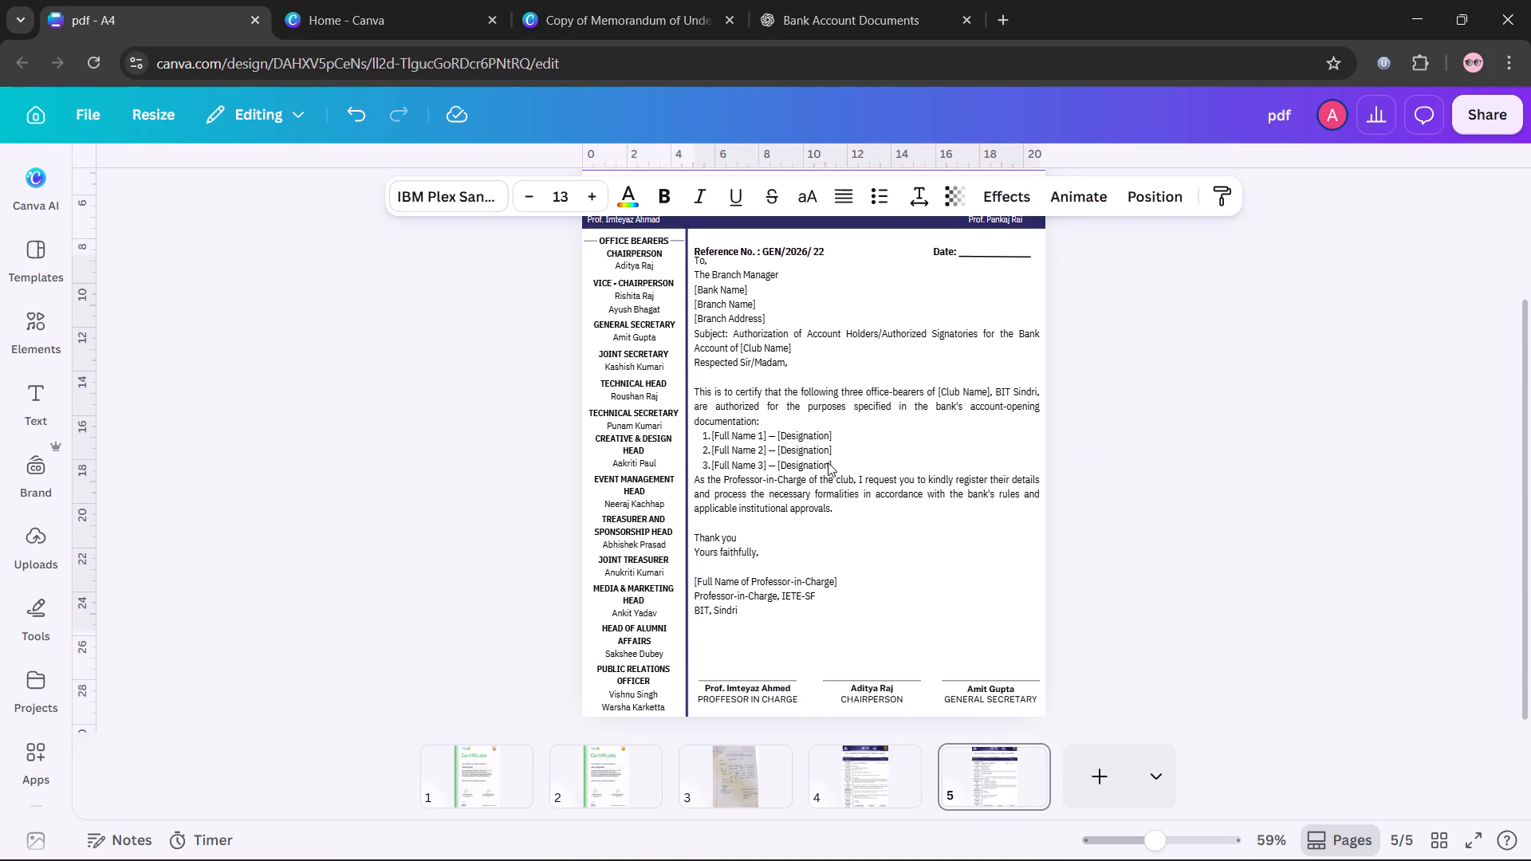
key("Down")
key("Down")
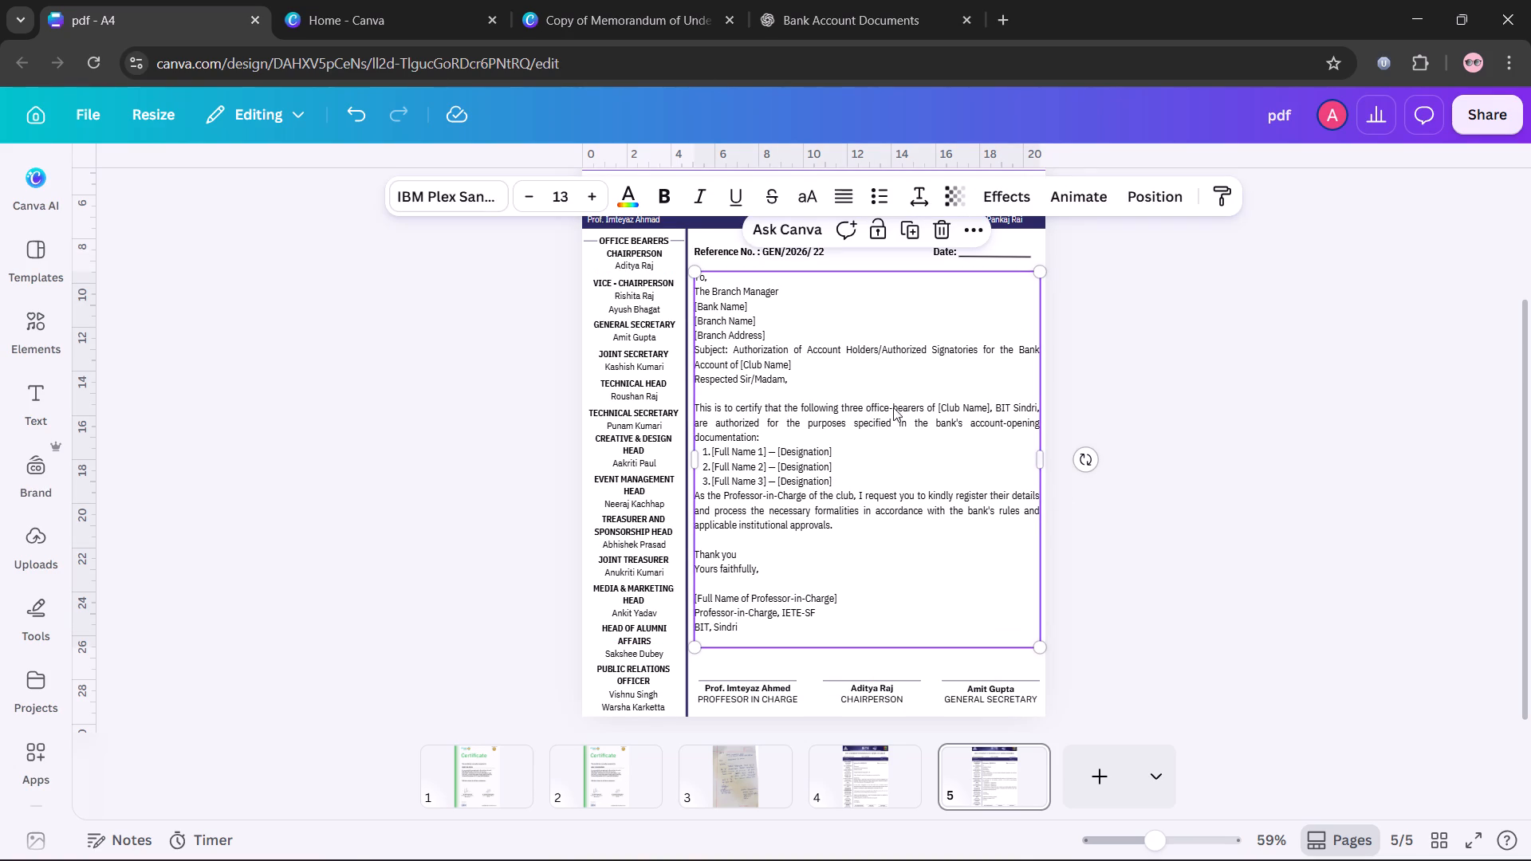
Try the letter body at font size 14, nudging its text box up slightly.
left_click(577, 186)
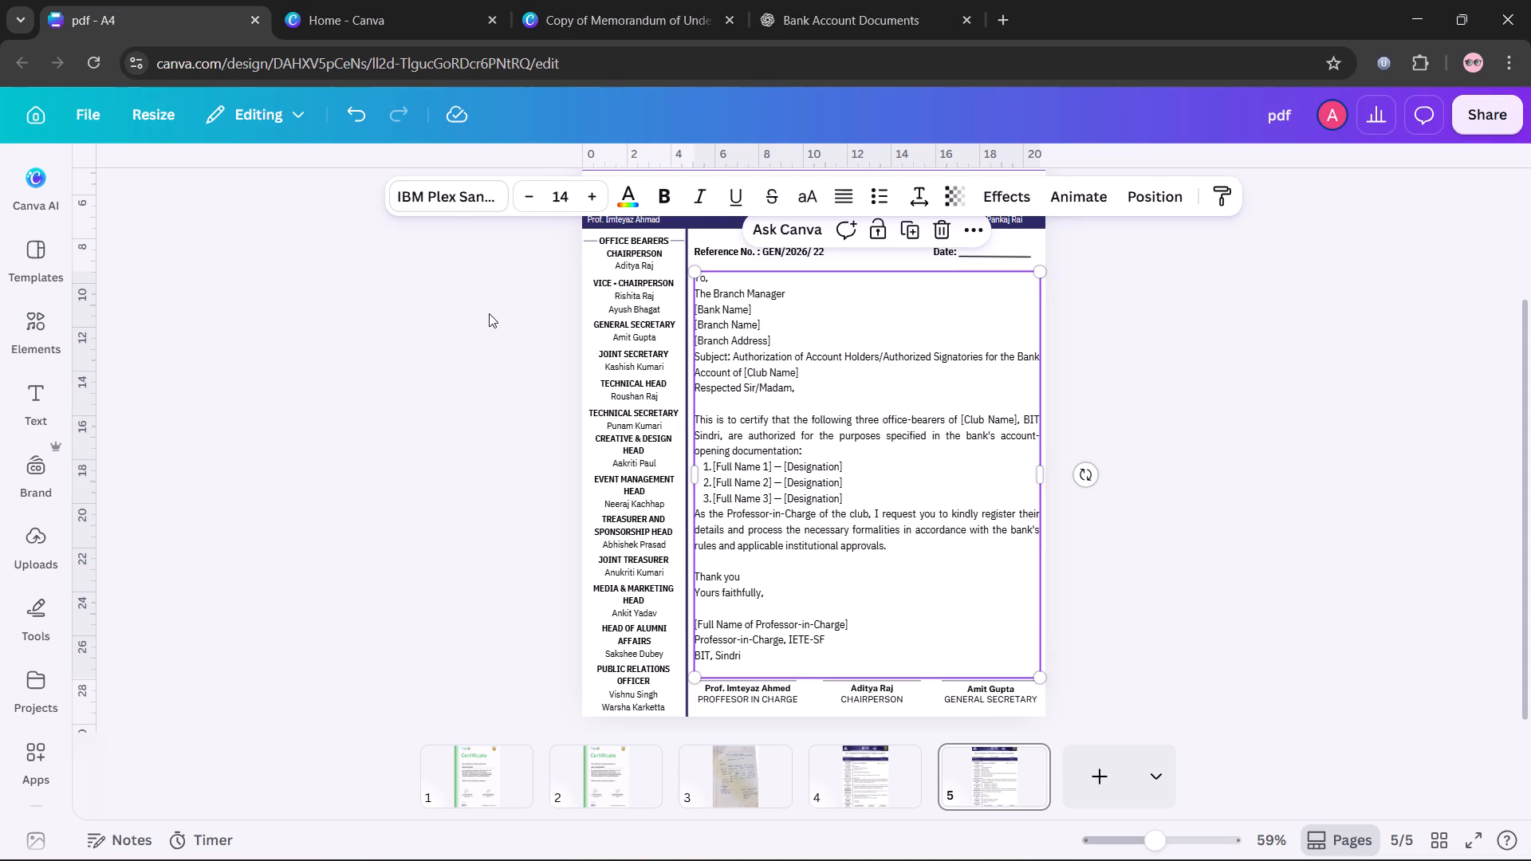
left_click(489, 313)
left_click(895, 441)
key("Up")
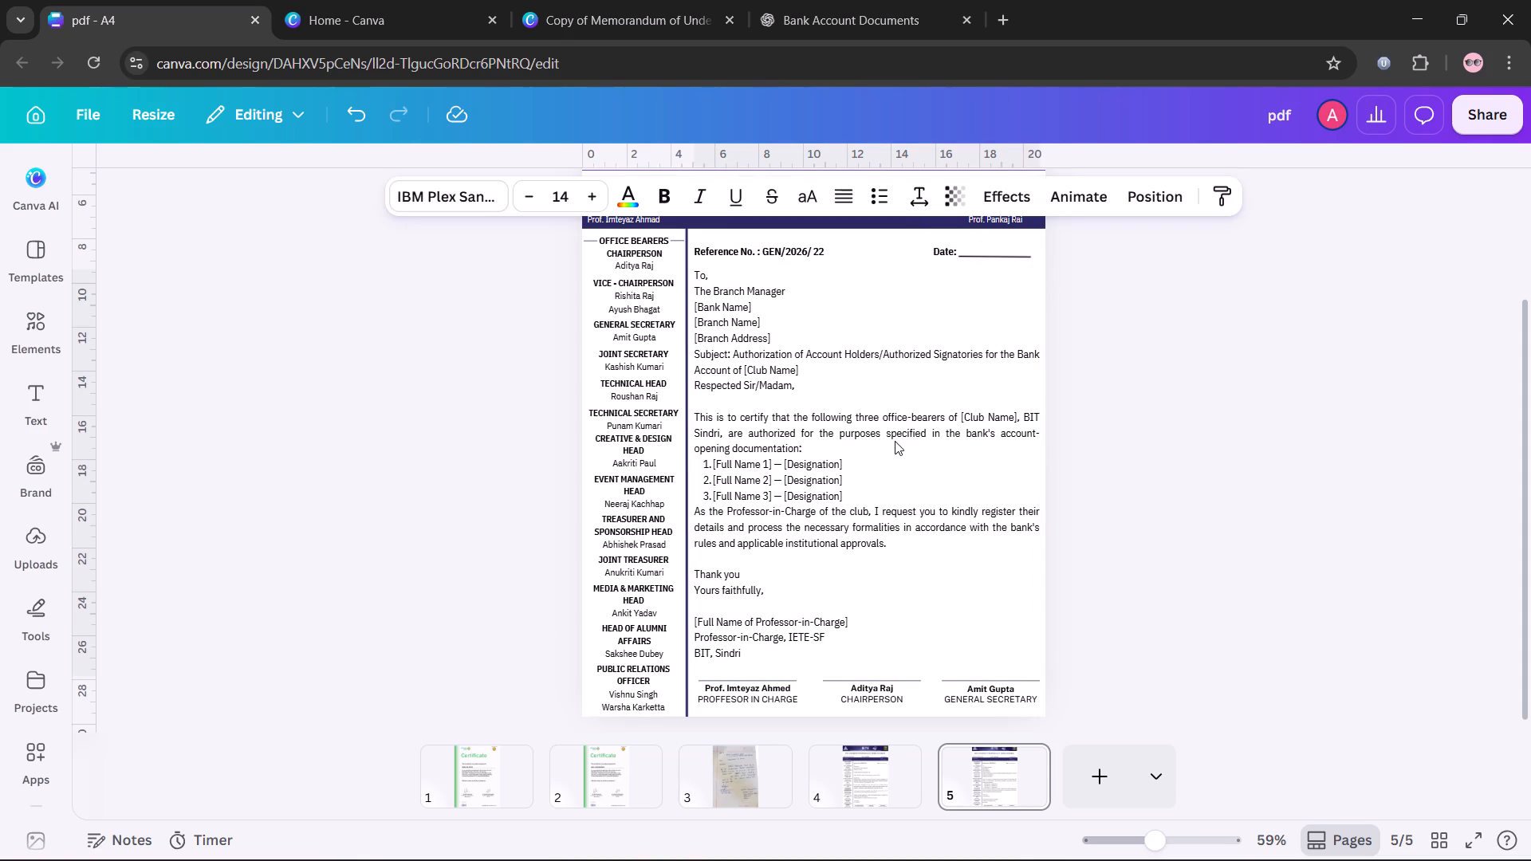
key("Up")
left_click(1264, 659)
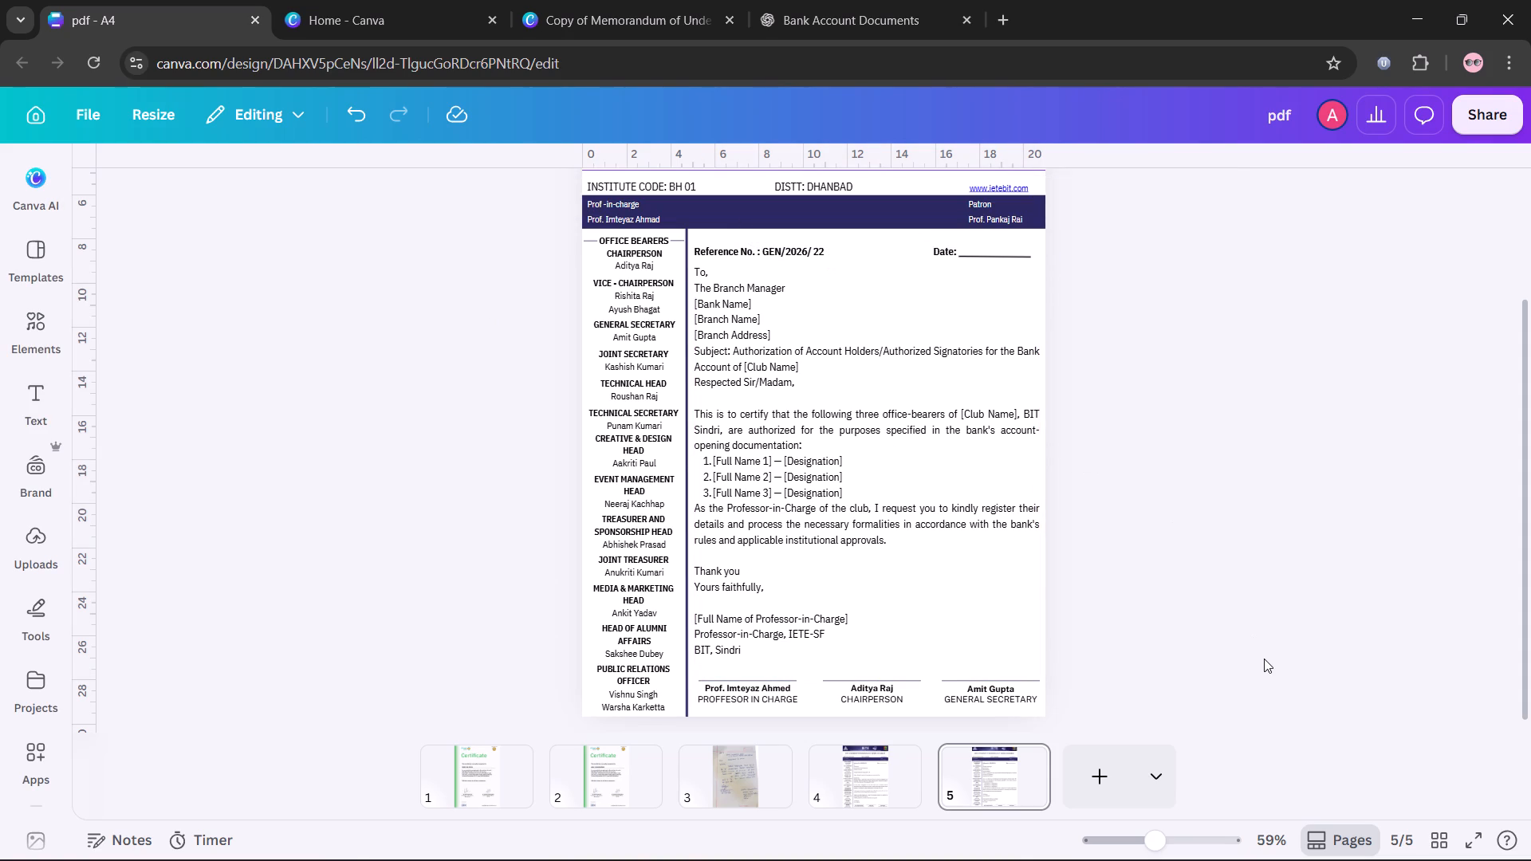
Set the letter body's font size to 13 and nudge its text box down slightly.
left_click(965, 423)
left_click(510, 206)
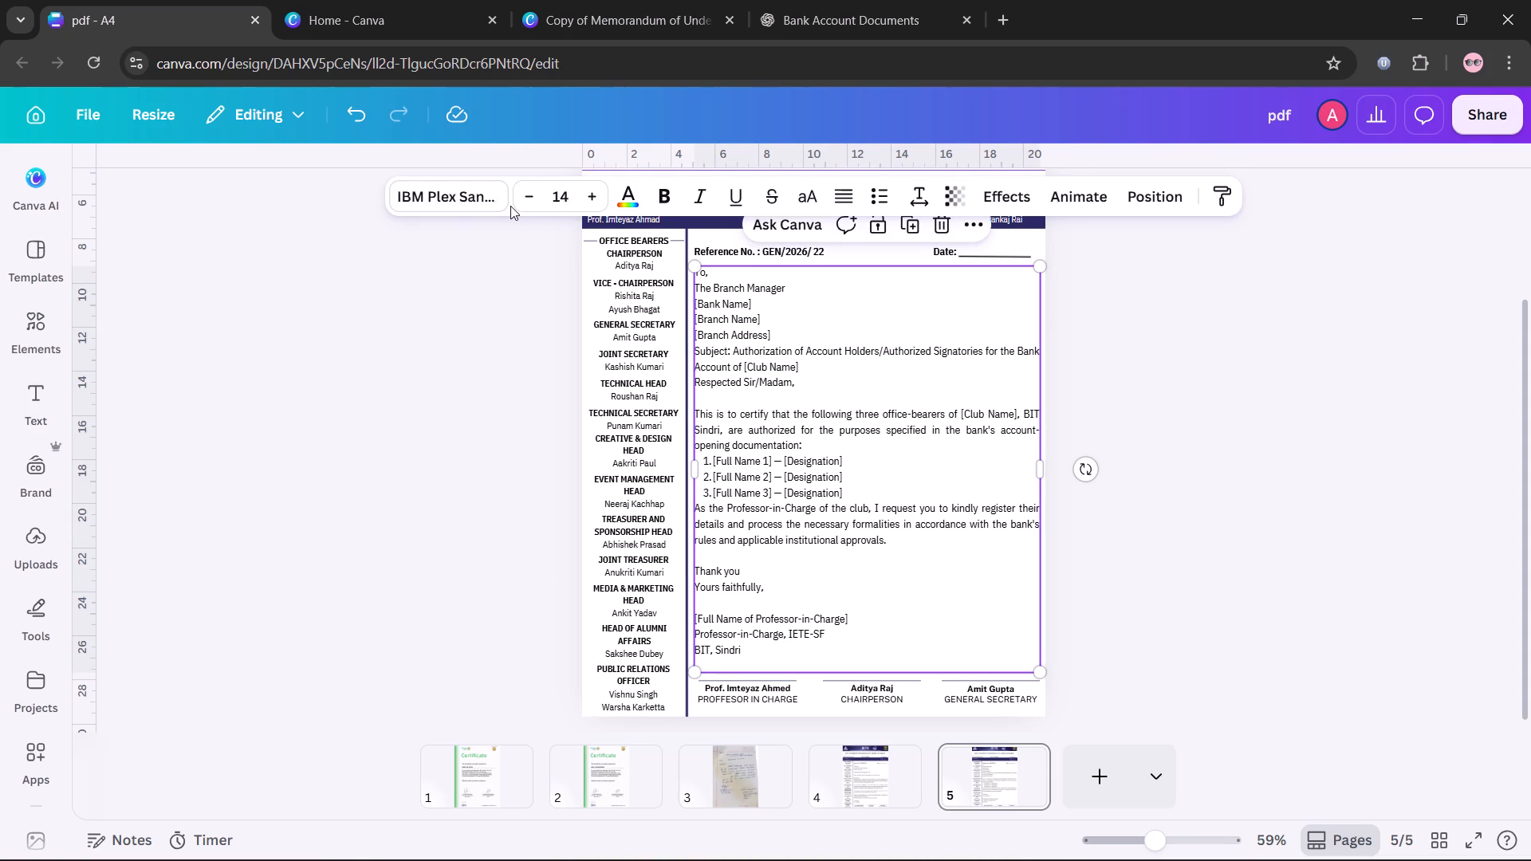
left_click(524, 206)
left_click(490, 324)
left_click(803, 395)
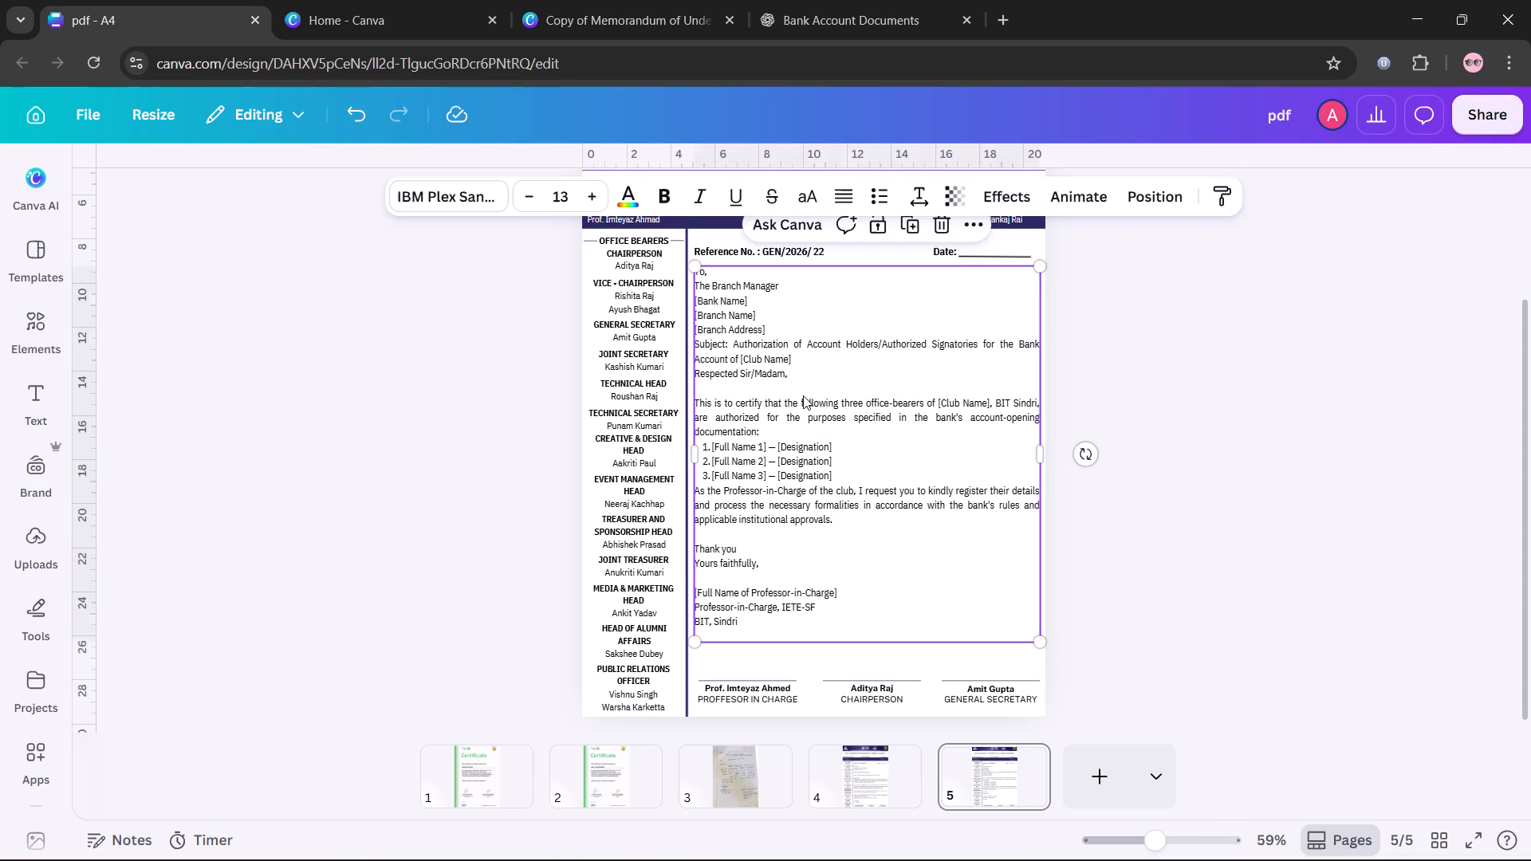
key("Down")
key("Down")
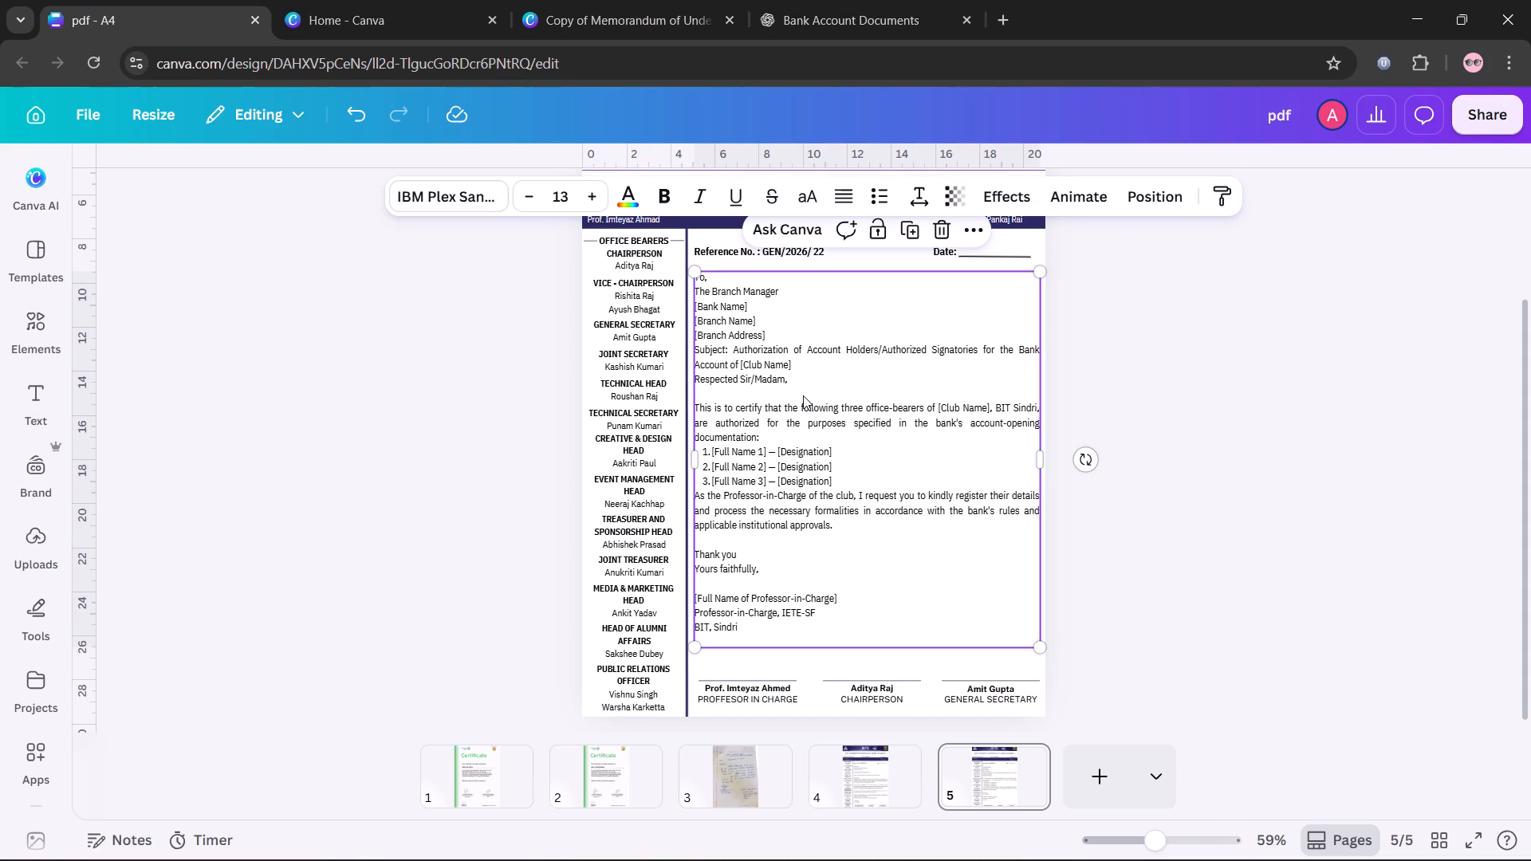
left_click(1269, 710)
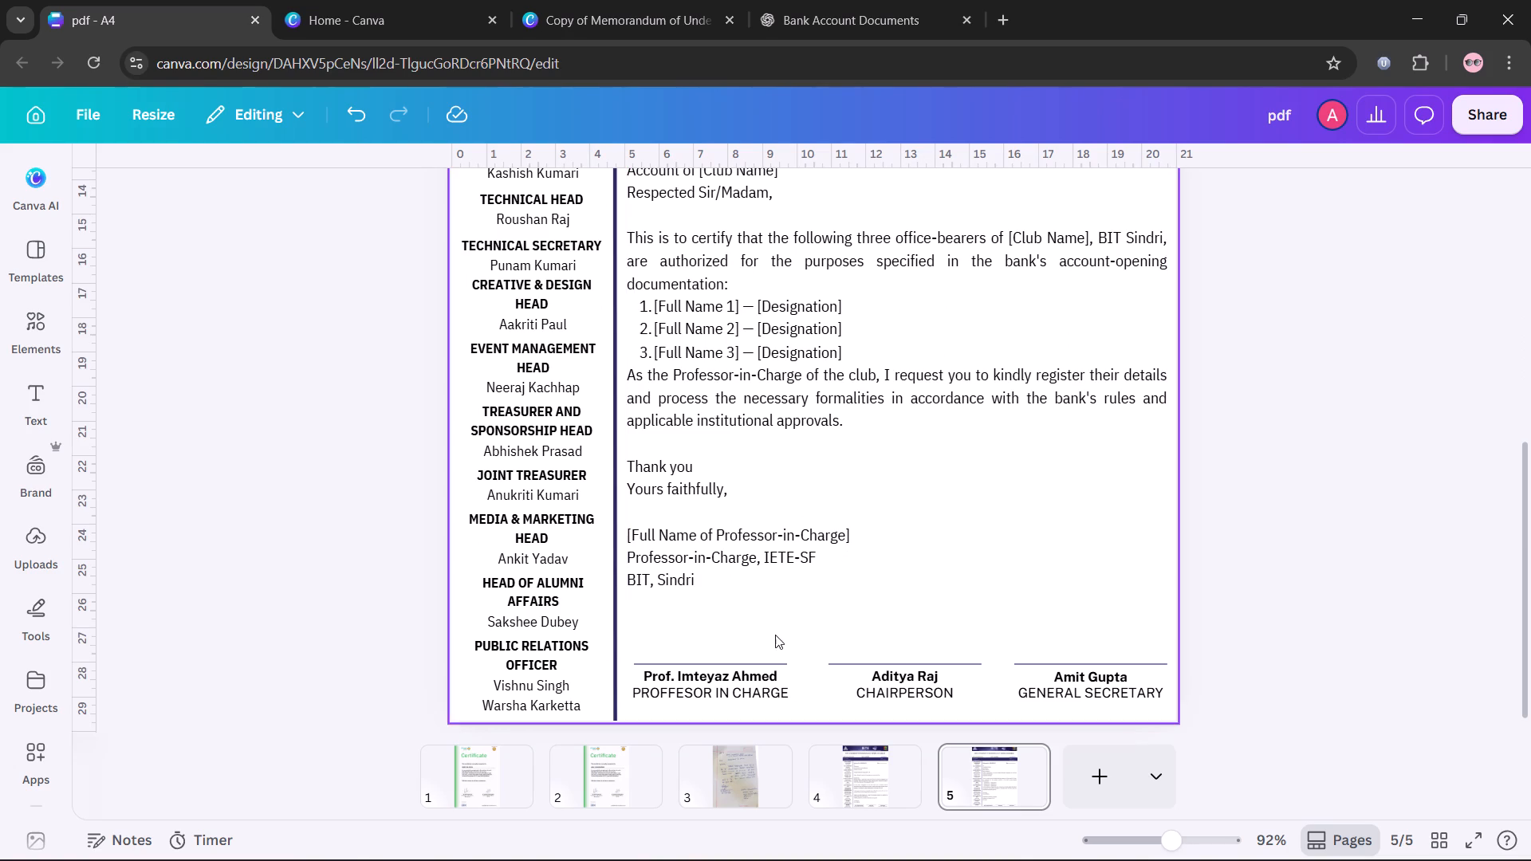
Replace the full-name placeholder in the closing block with the Professor-in-Charge's name copied from the signature block at the page bottom.
double_click(759, 669)
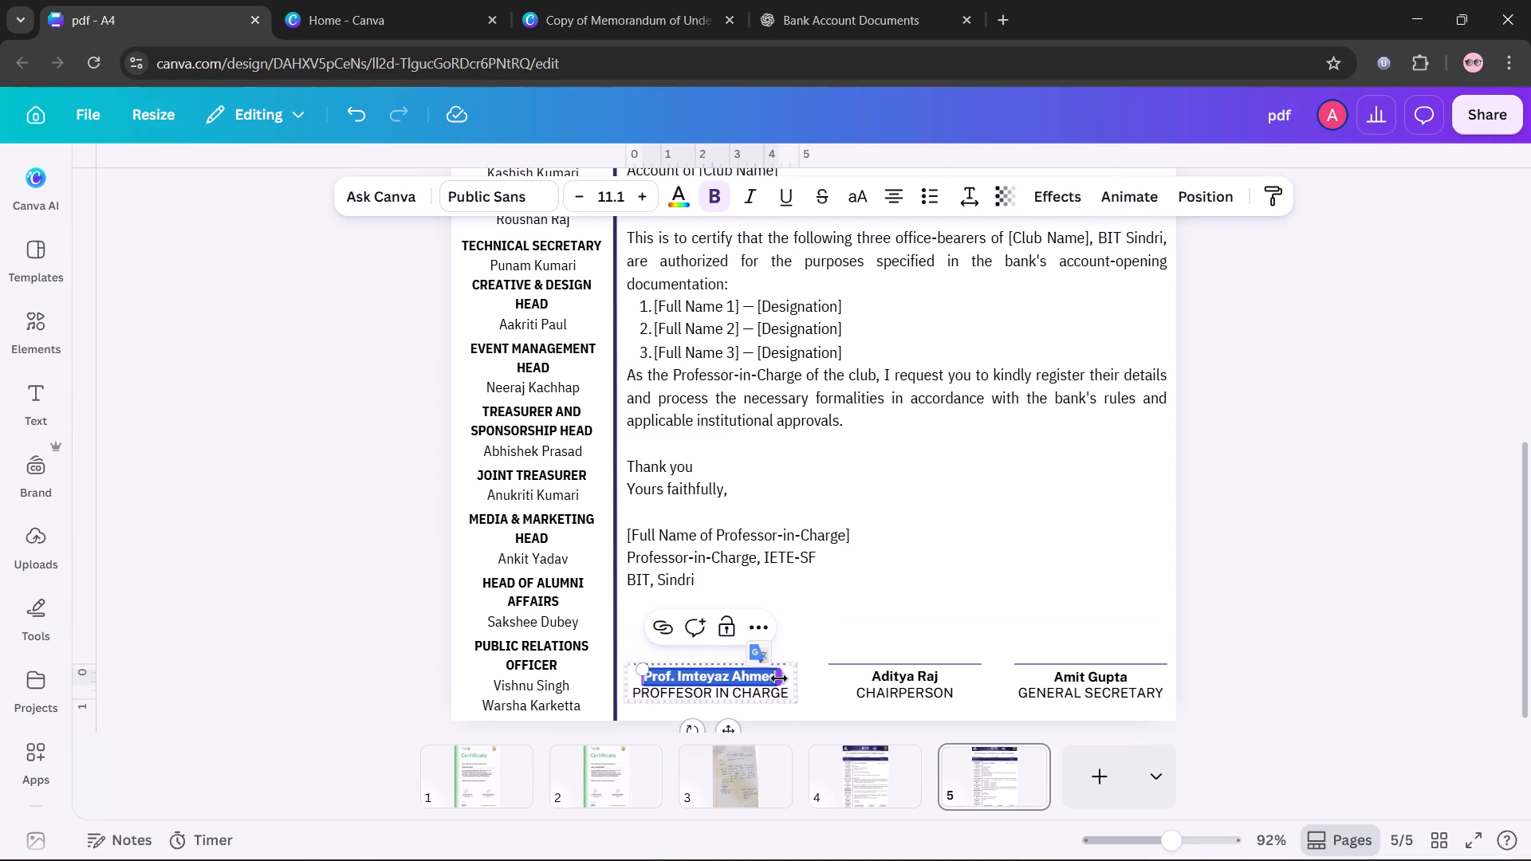
key("ctrl+c")
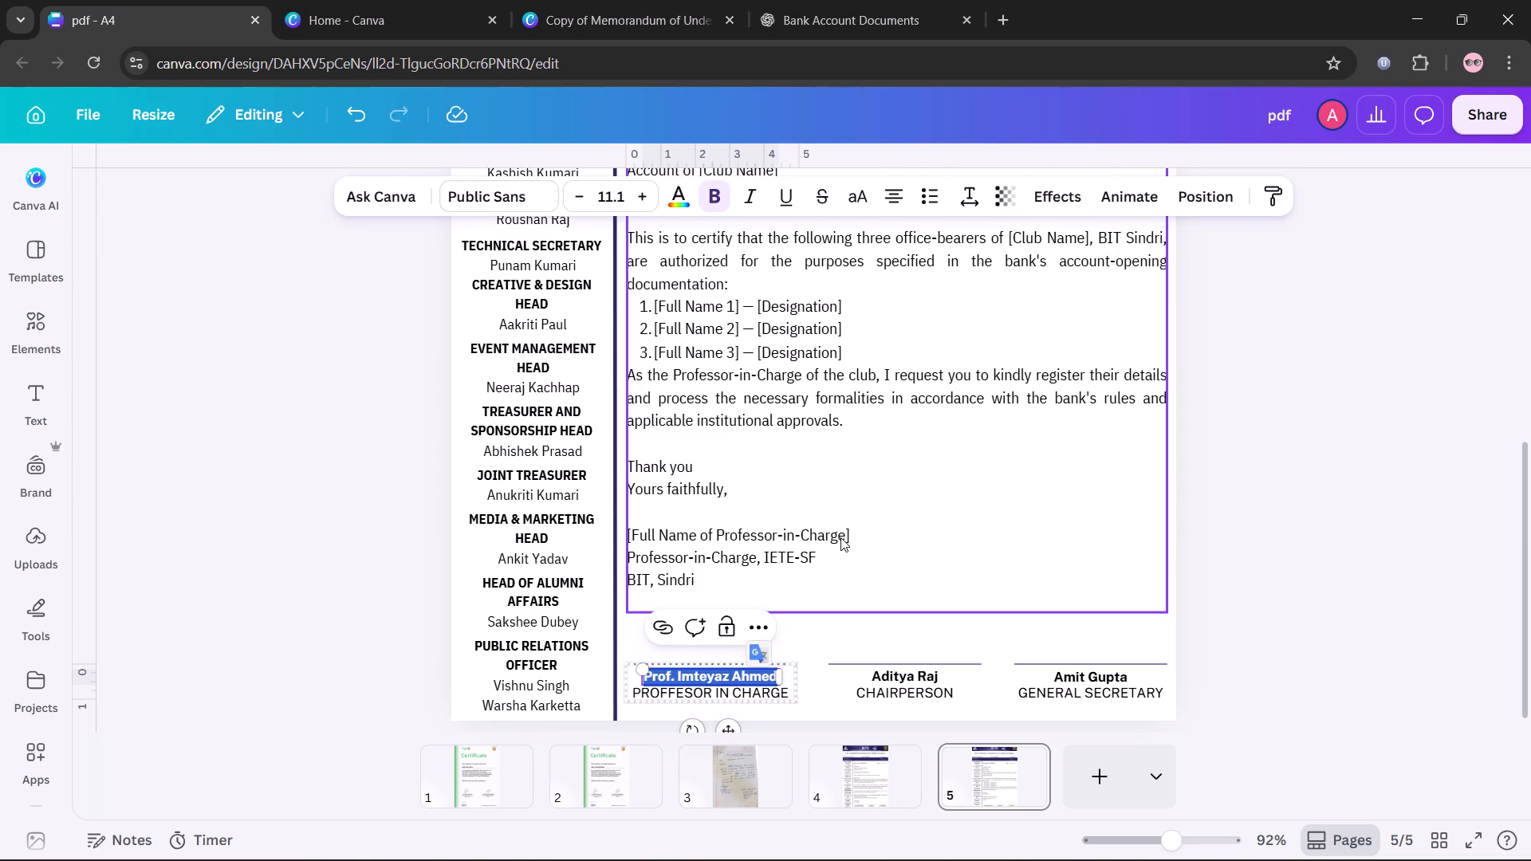
left_click(840, 537)
left_click(853, 537)
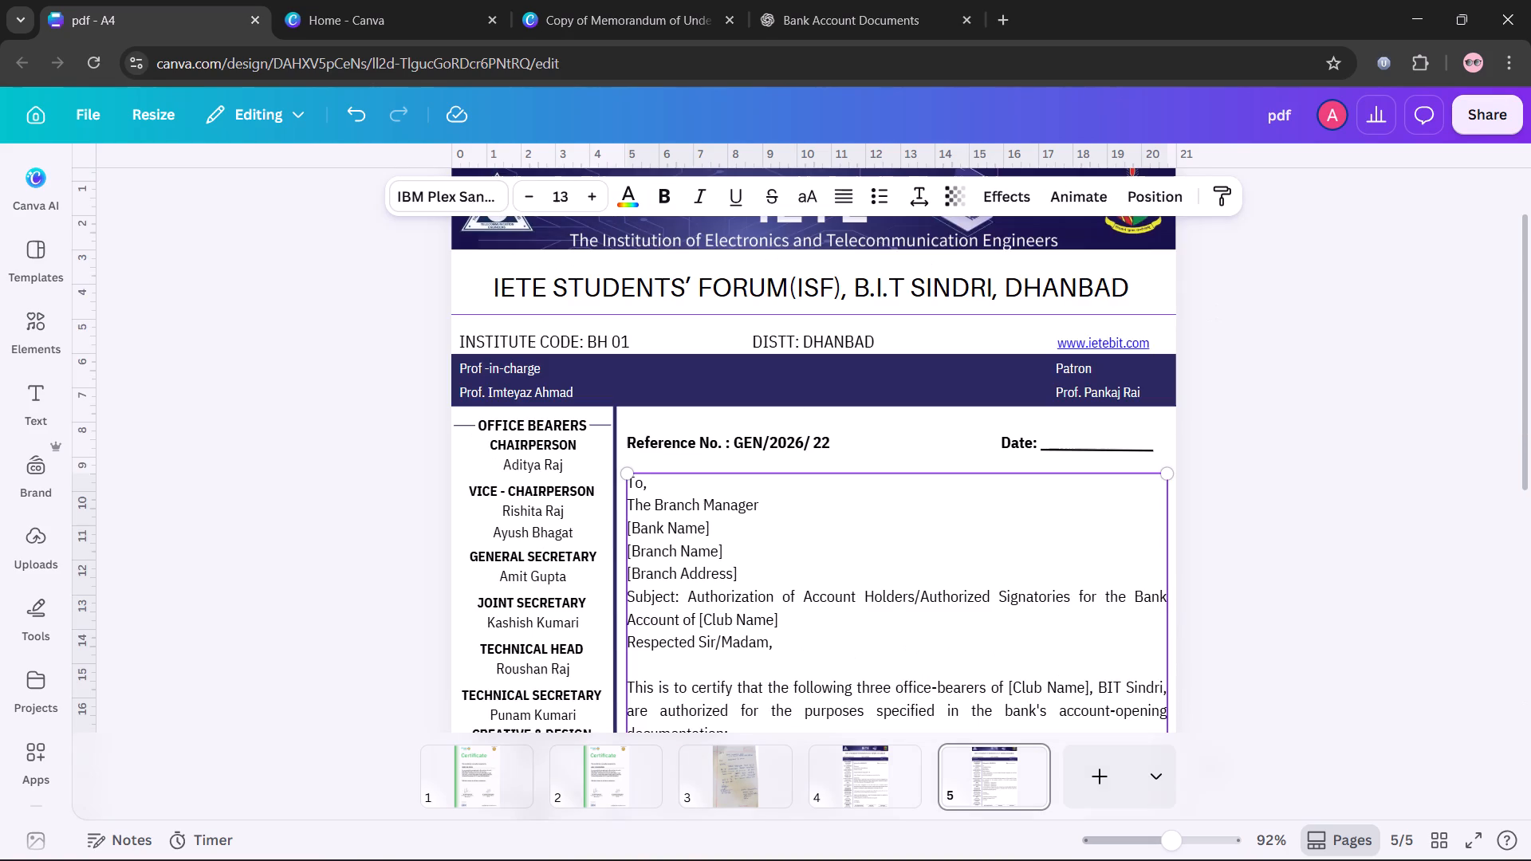
scroll(853, 537, "down", 3)
left_click_drag(852, 637, 625, 641)
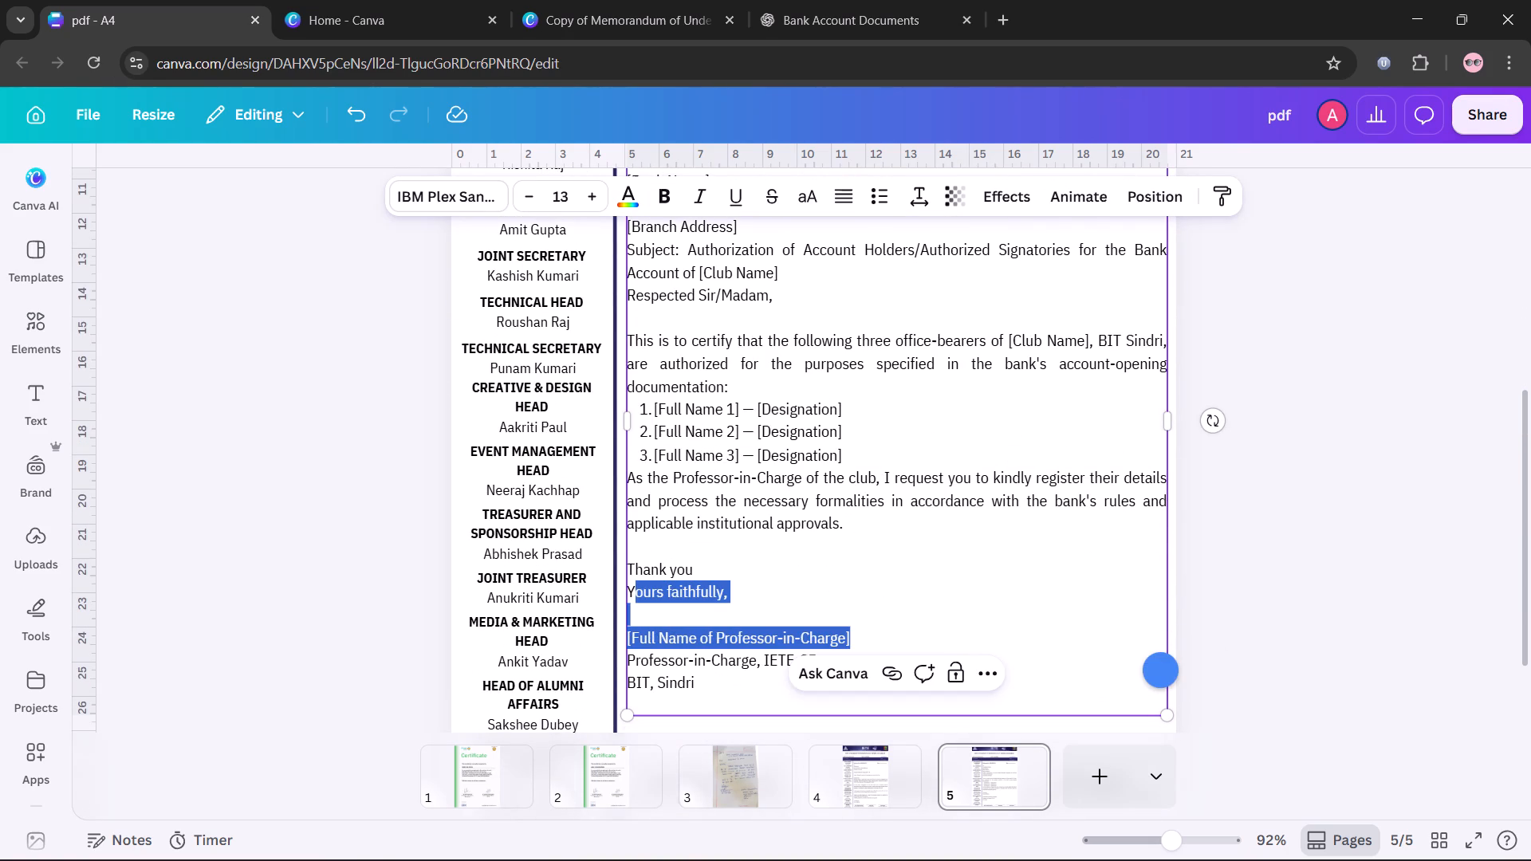
left_click(869, 643)
left_click_drag(869, 643, 652, 647)
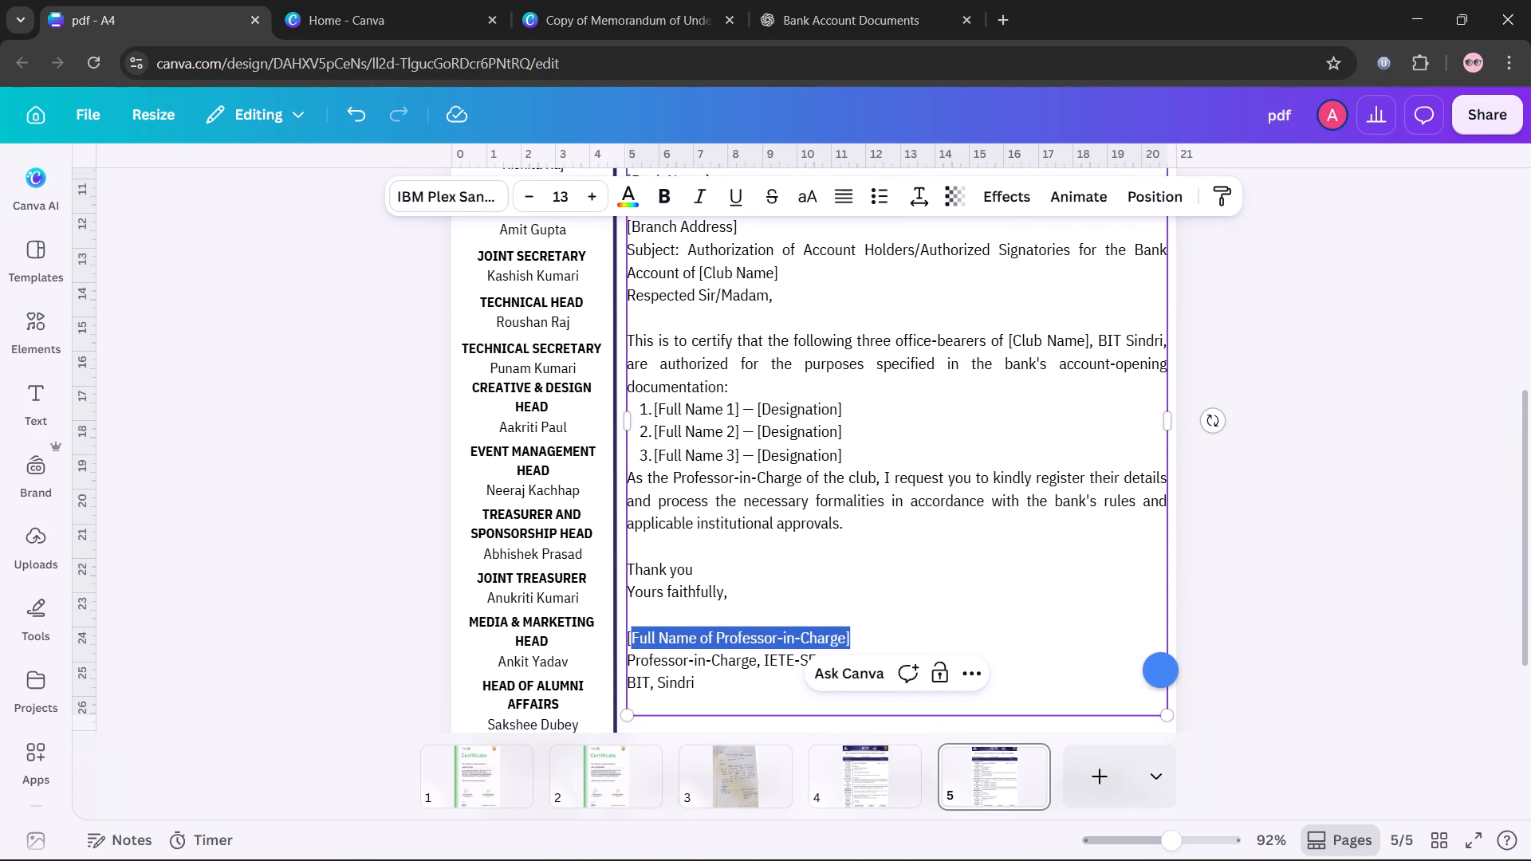
left_click_drag(652, 647, 629, 642)
left_click_drag(629, 642, 627, 642)
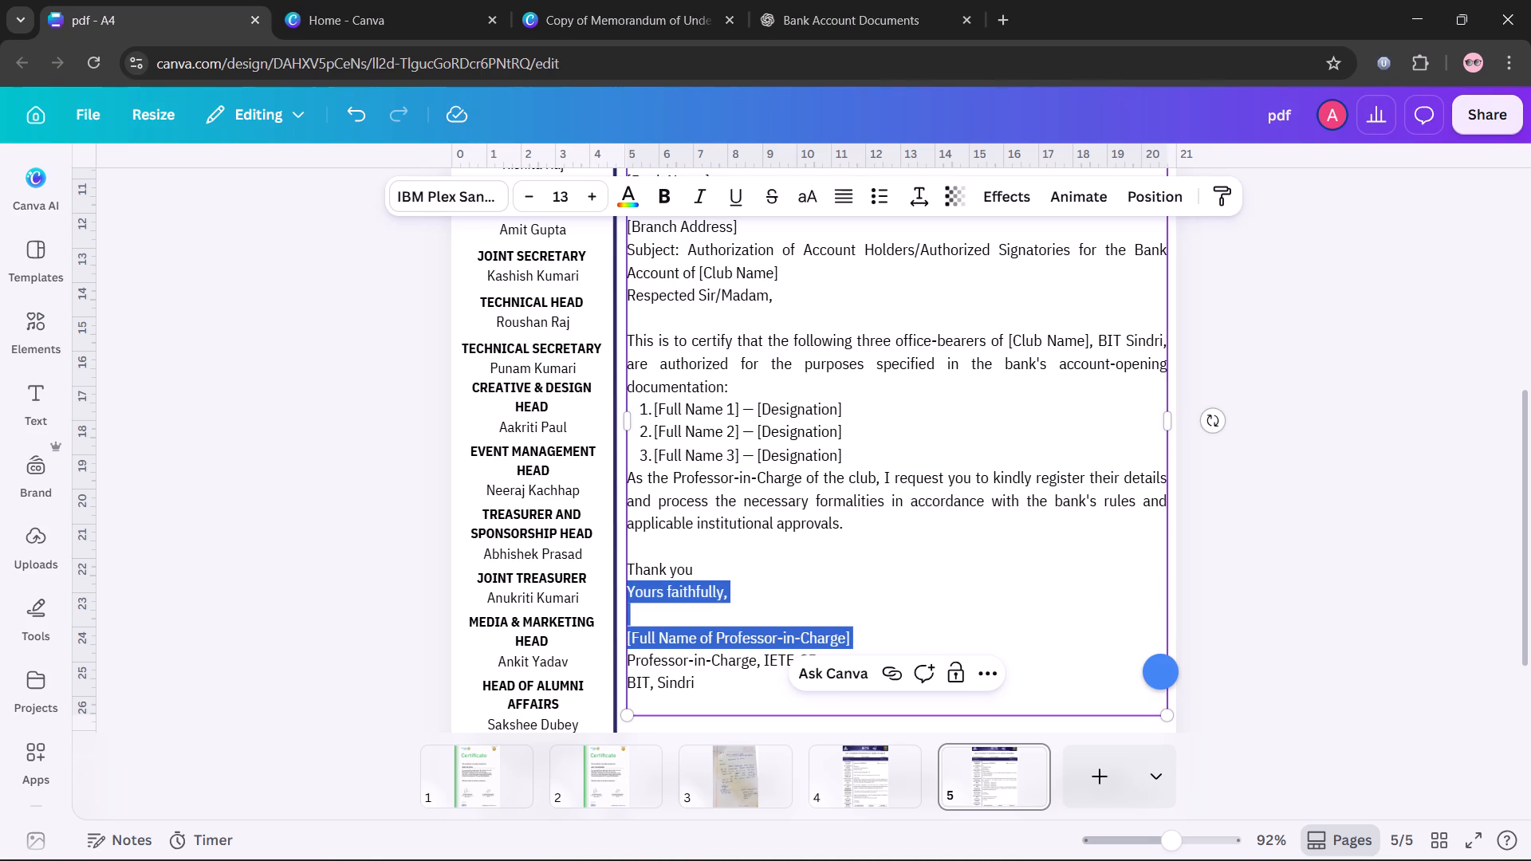
left_click(858, 631)
left_click_drag(858, 631, 632, 643)
key("BackSpace")
key("BackSpace")
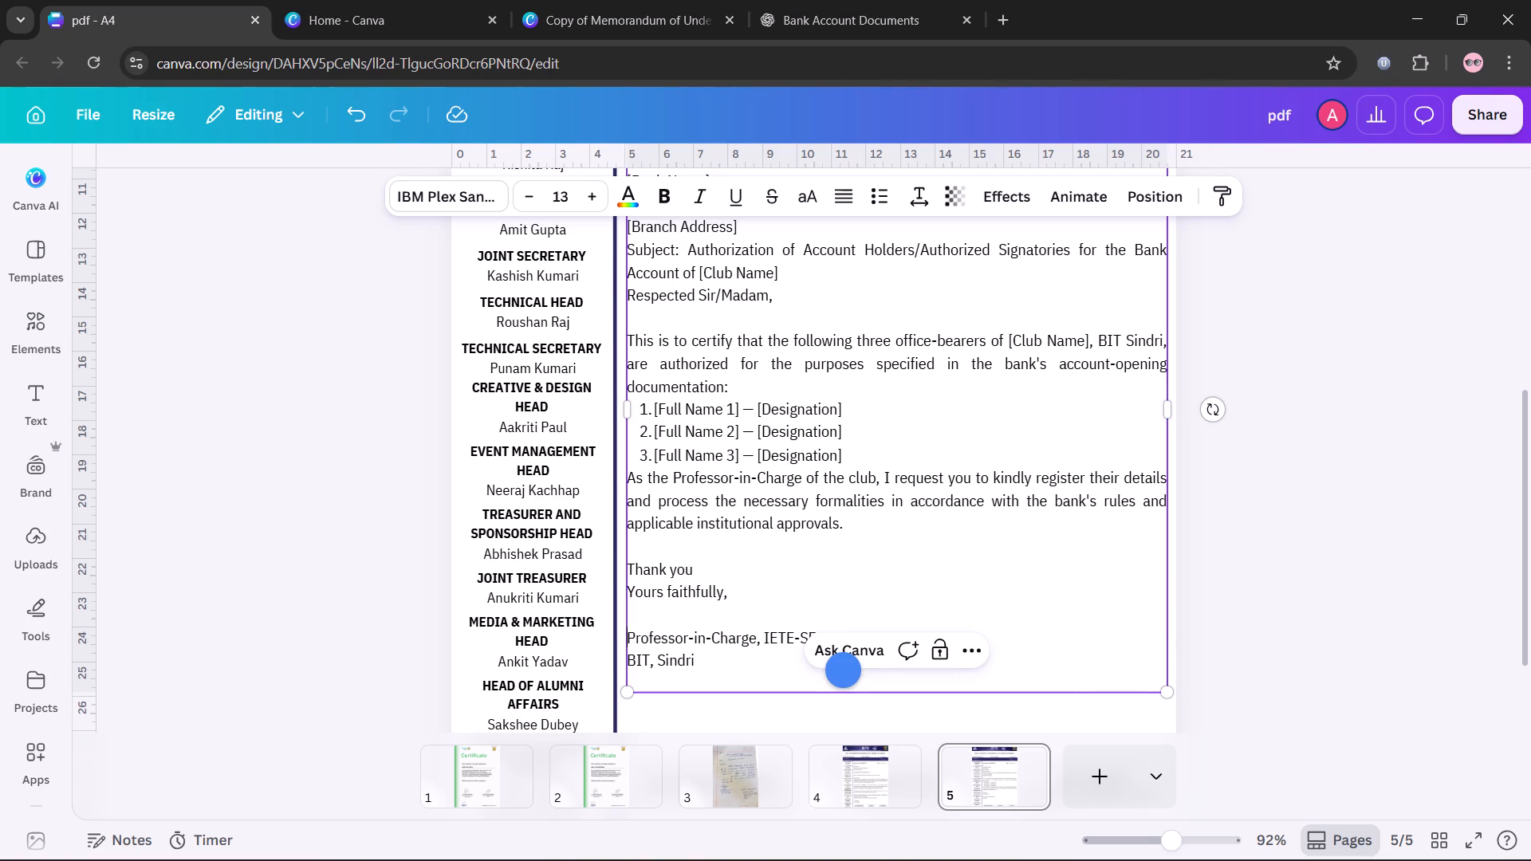
key("Return")
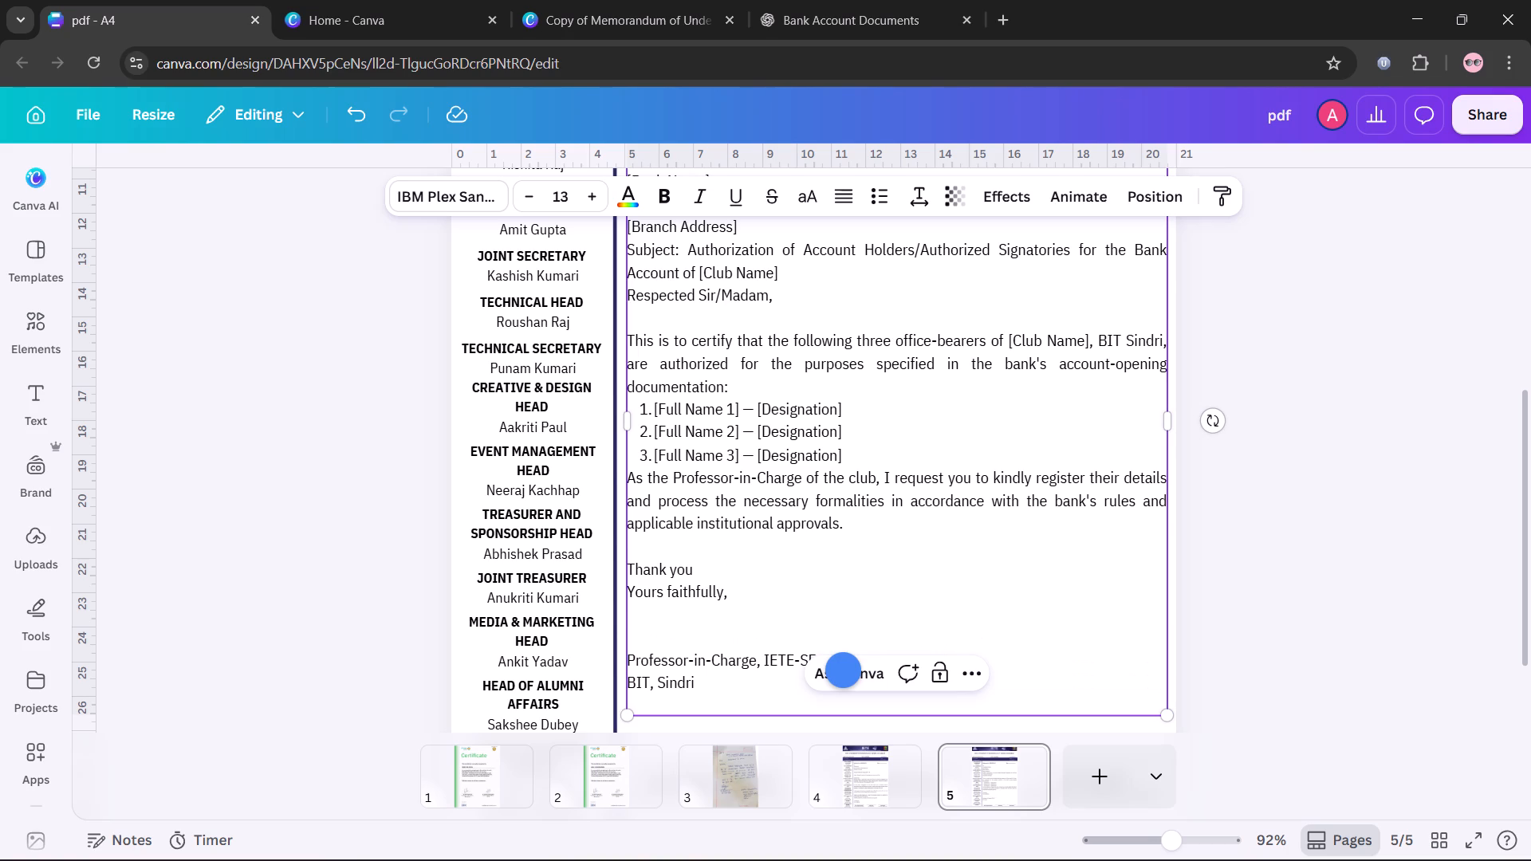
key("Up")
key("ctrl+v")
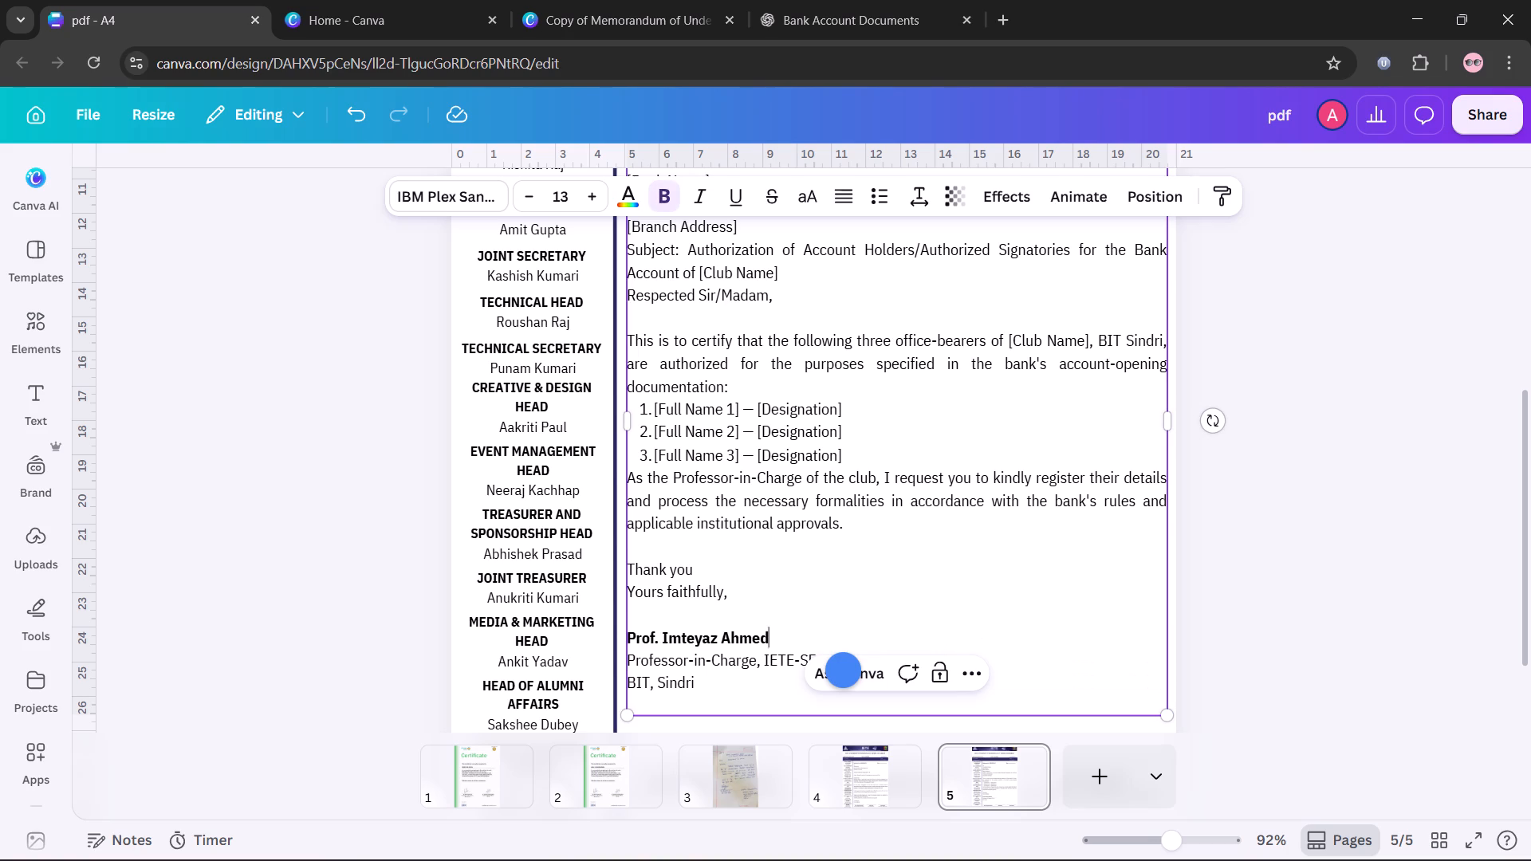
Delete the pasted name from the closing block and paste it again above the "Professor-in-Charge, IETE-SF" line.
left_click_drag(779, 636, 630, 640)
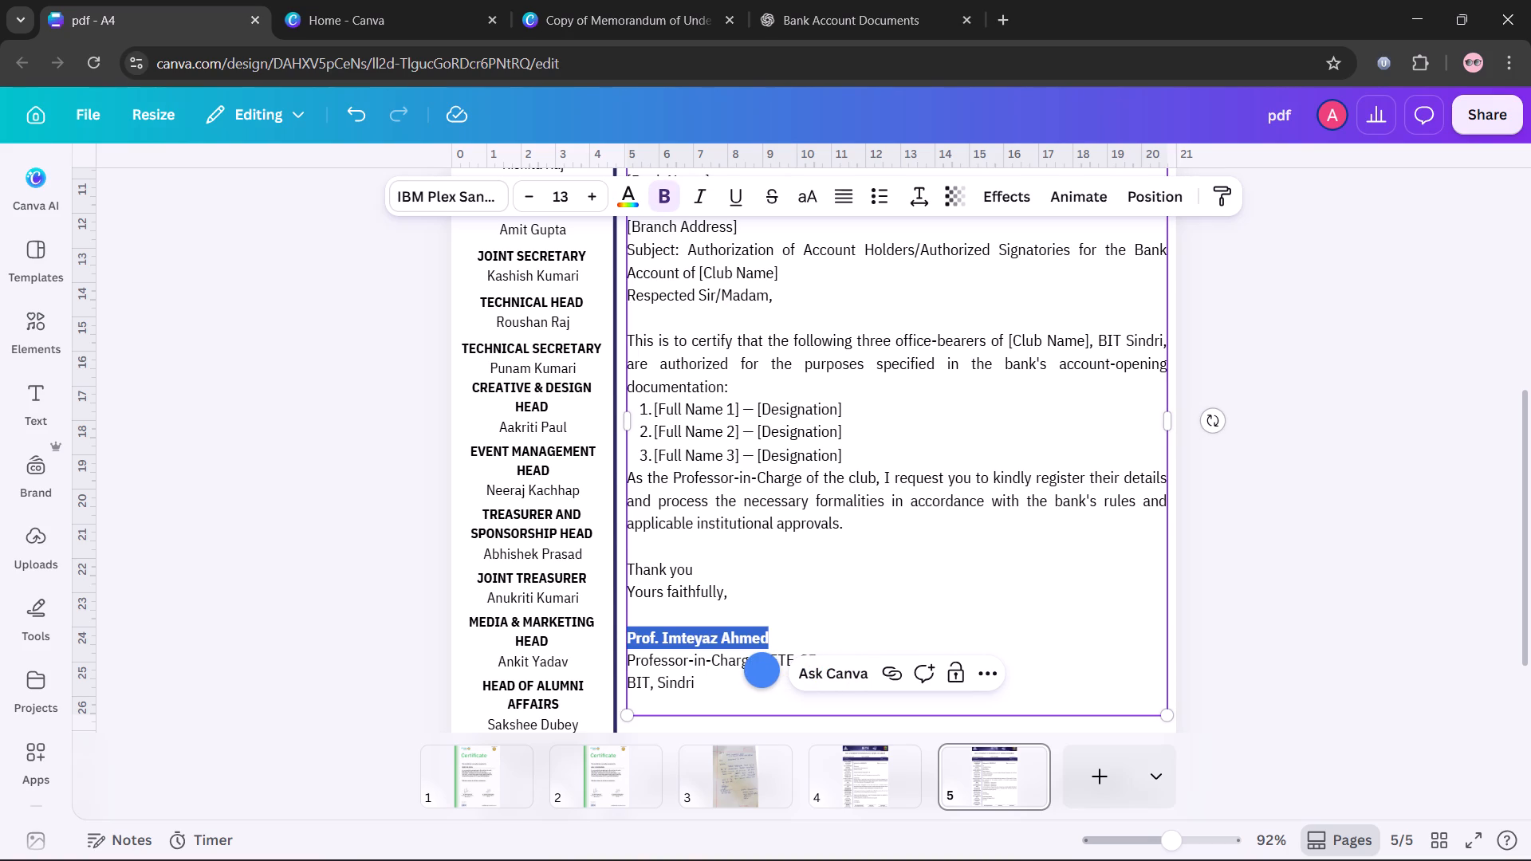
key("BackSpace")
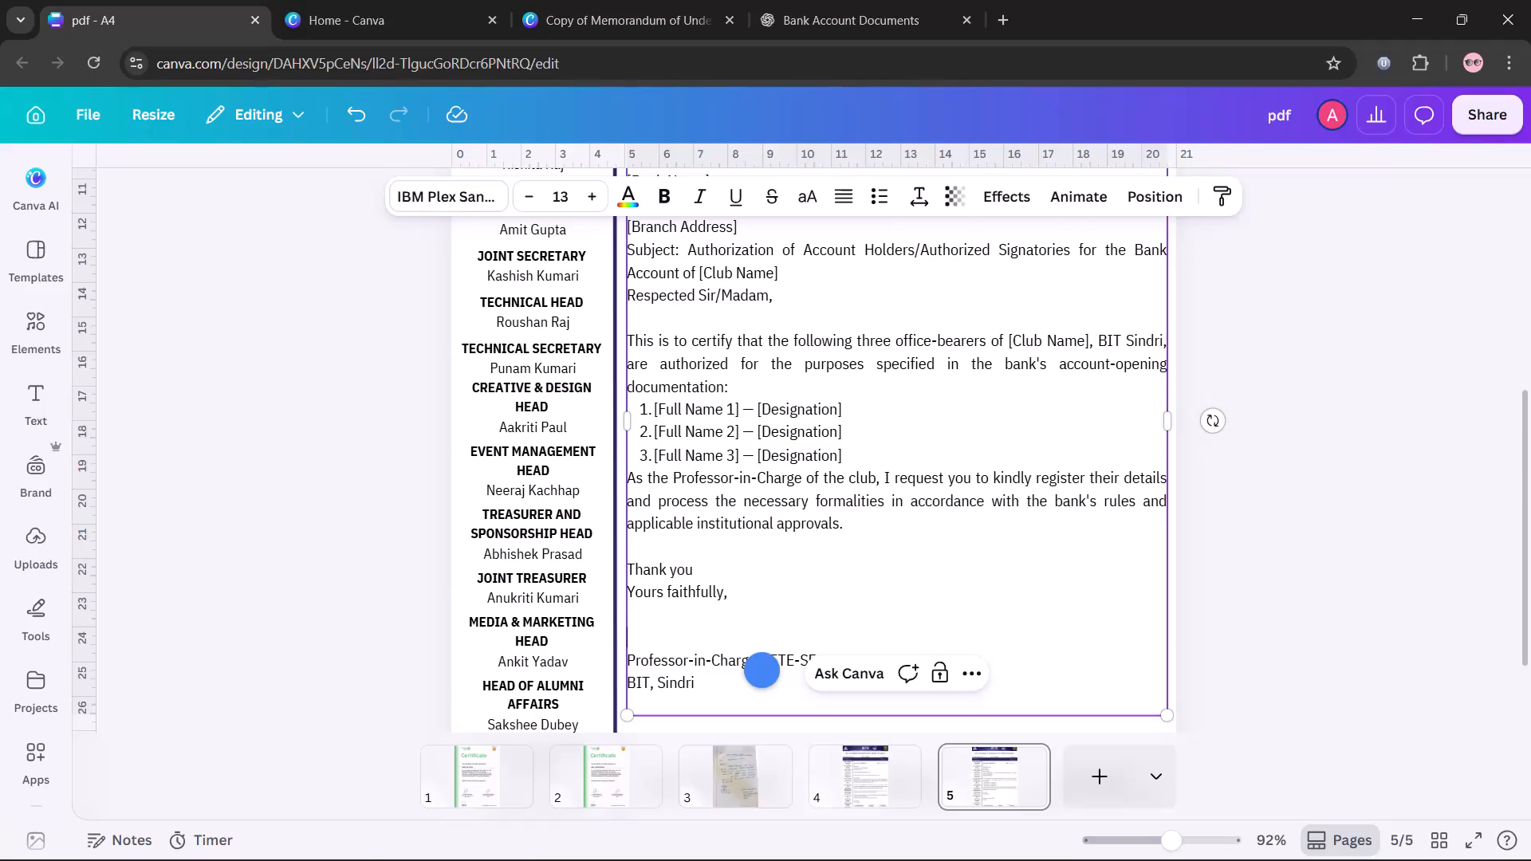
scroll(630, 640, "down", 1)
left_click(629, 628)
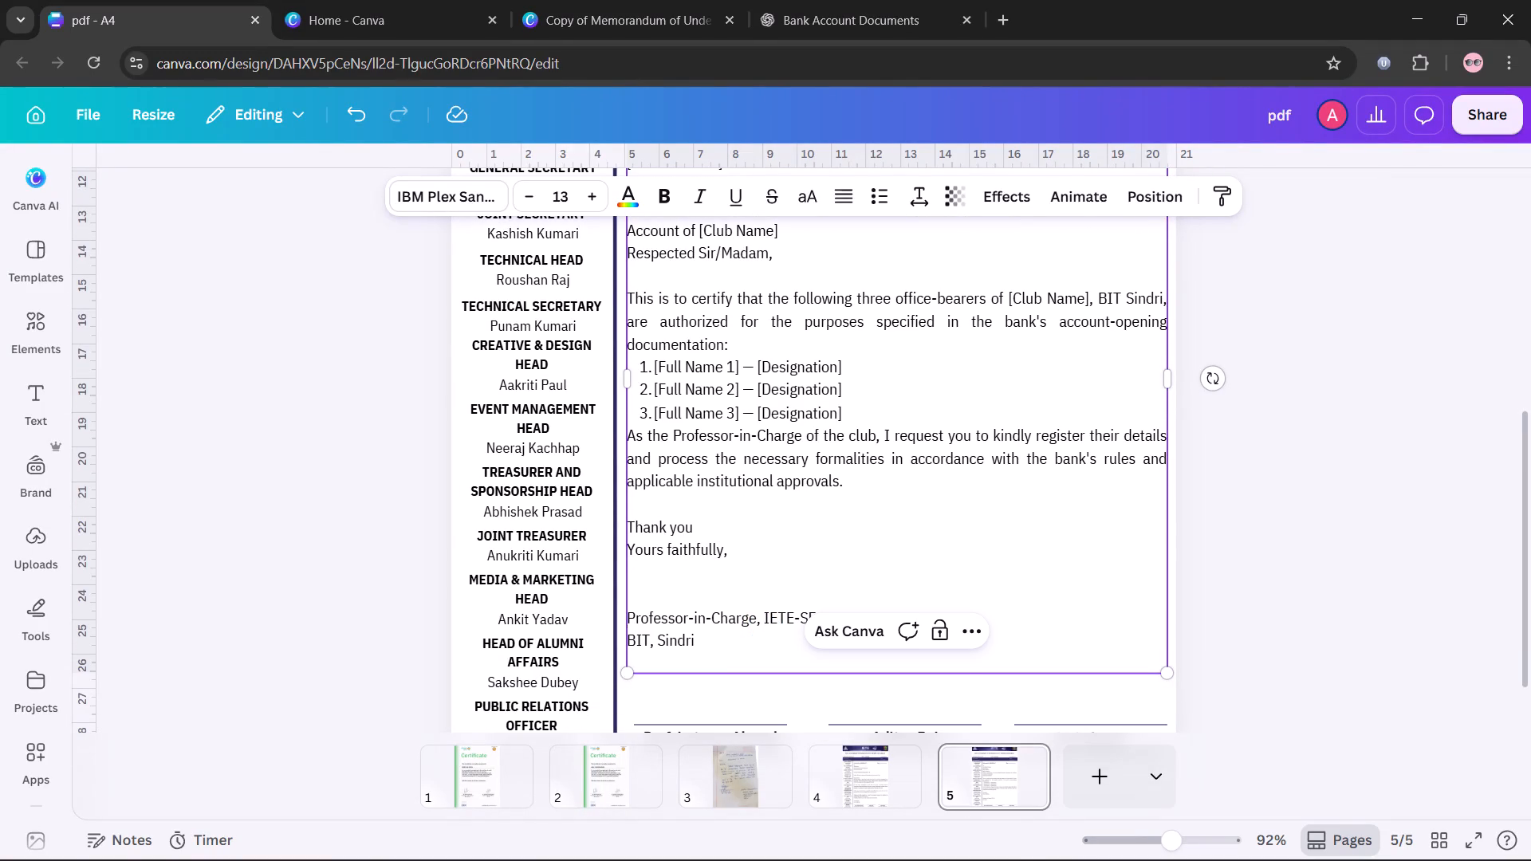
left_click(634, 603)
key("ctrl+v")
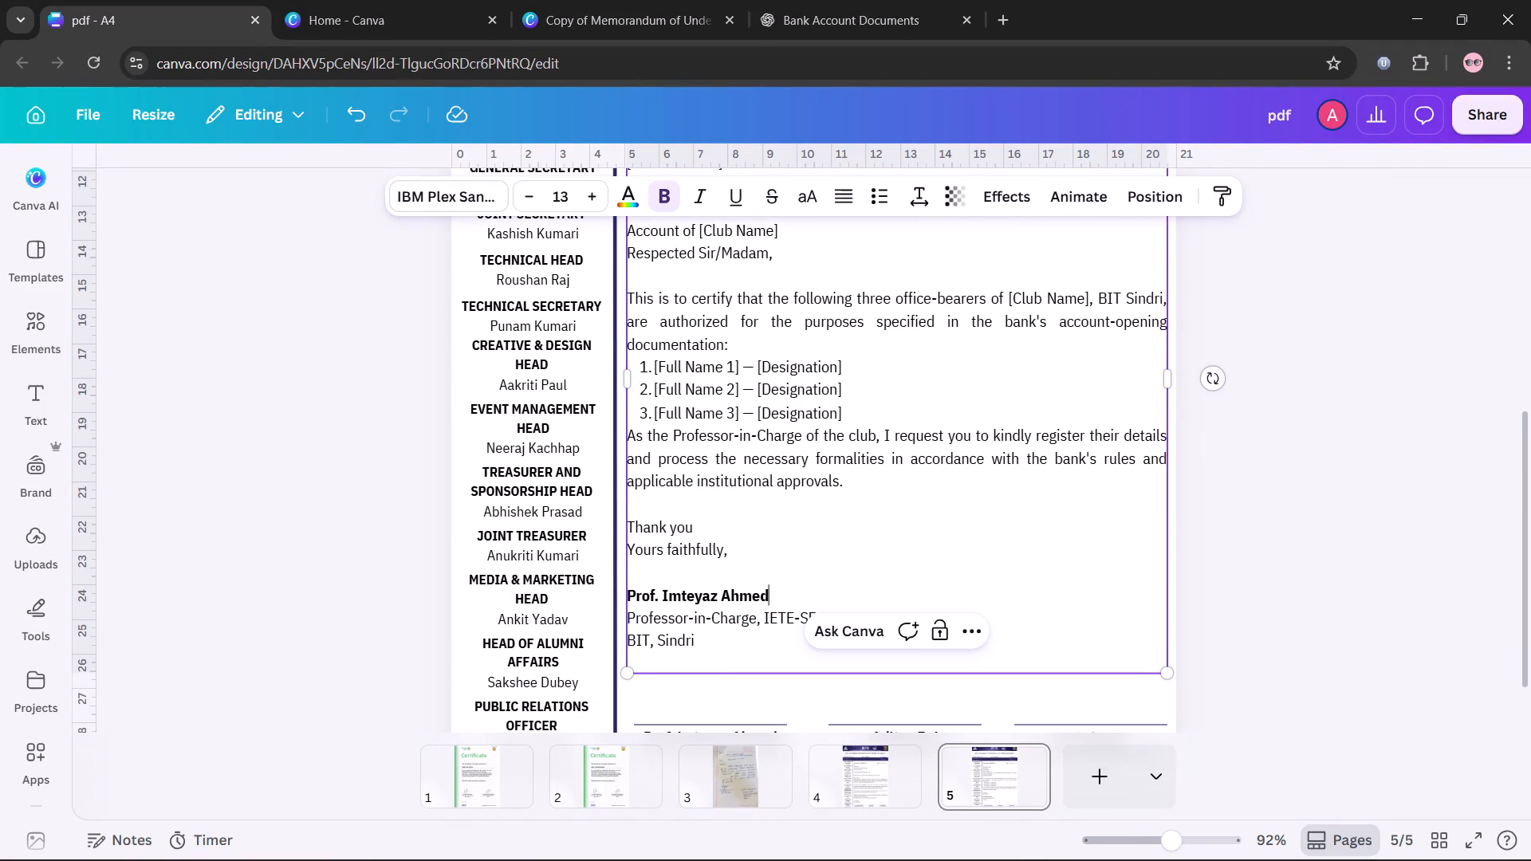
Remove the bold formatting from the Professor-in-Charge's name in the letter's closing block.
left_click(663, 198)
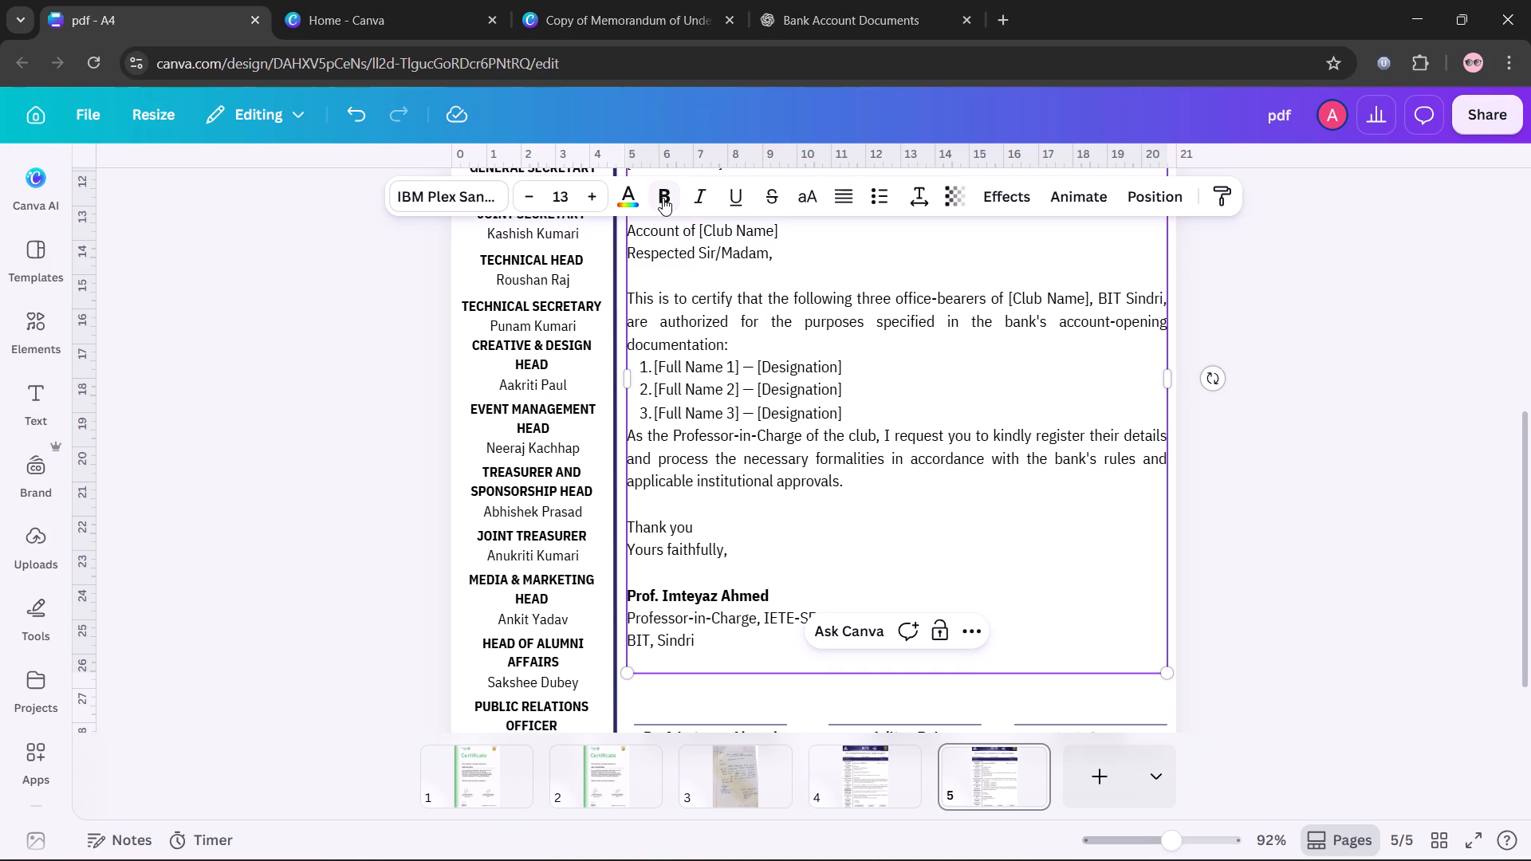
left_click(663, 198)
left_click(663, 198)
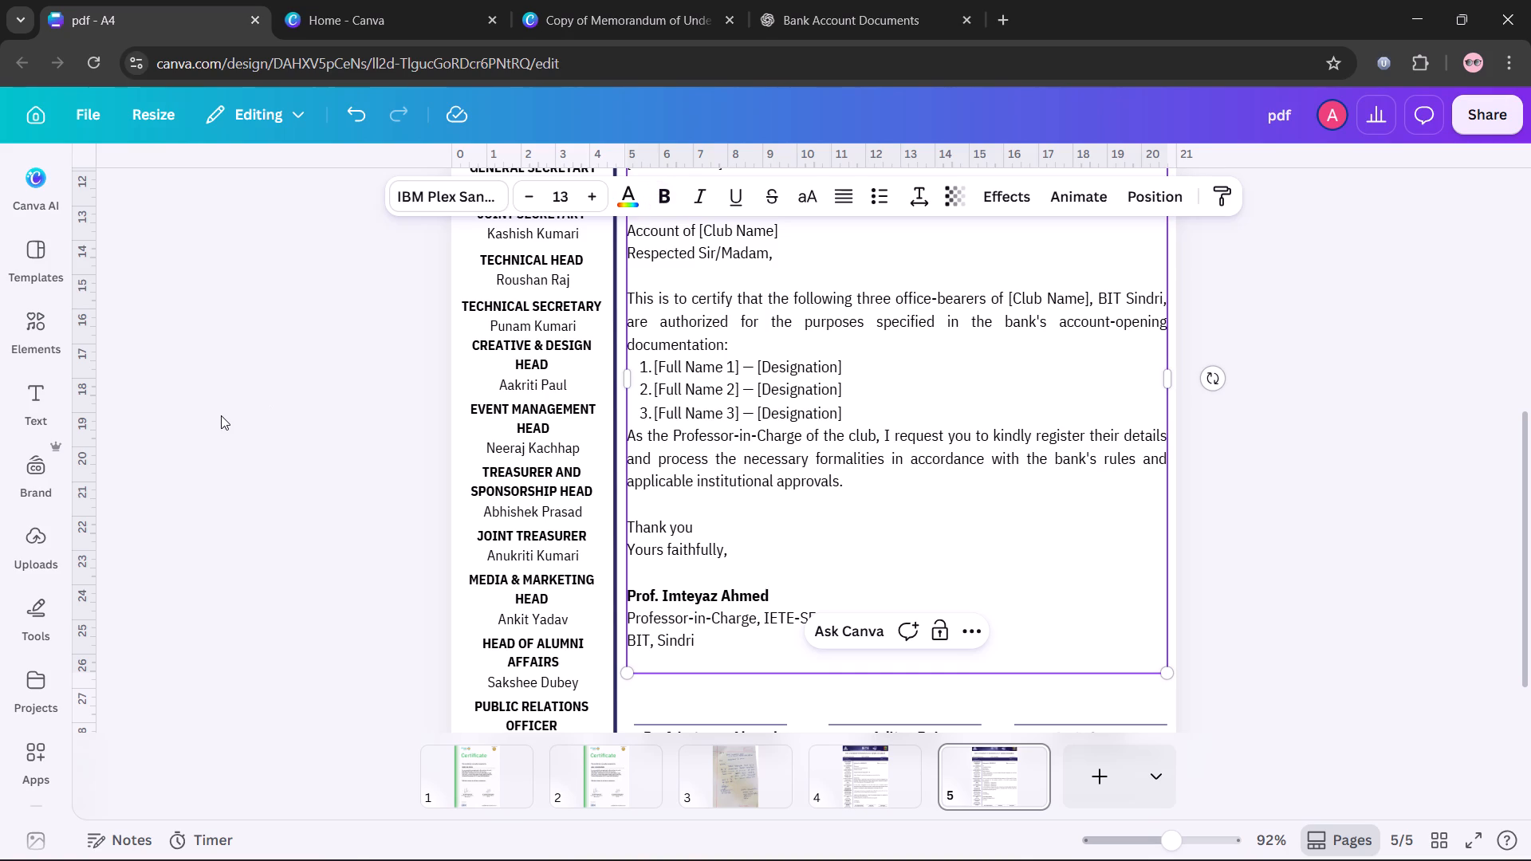
left_click(221, 415)
left_click(765, 592)
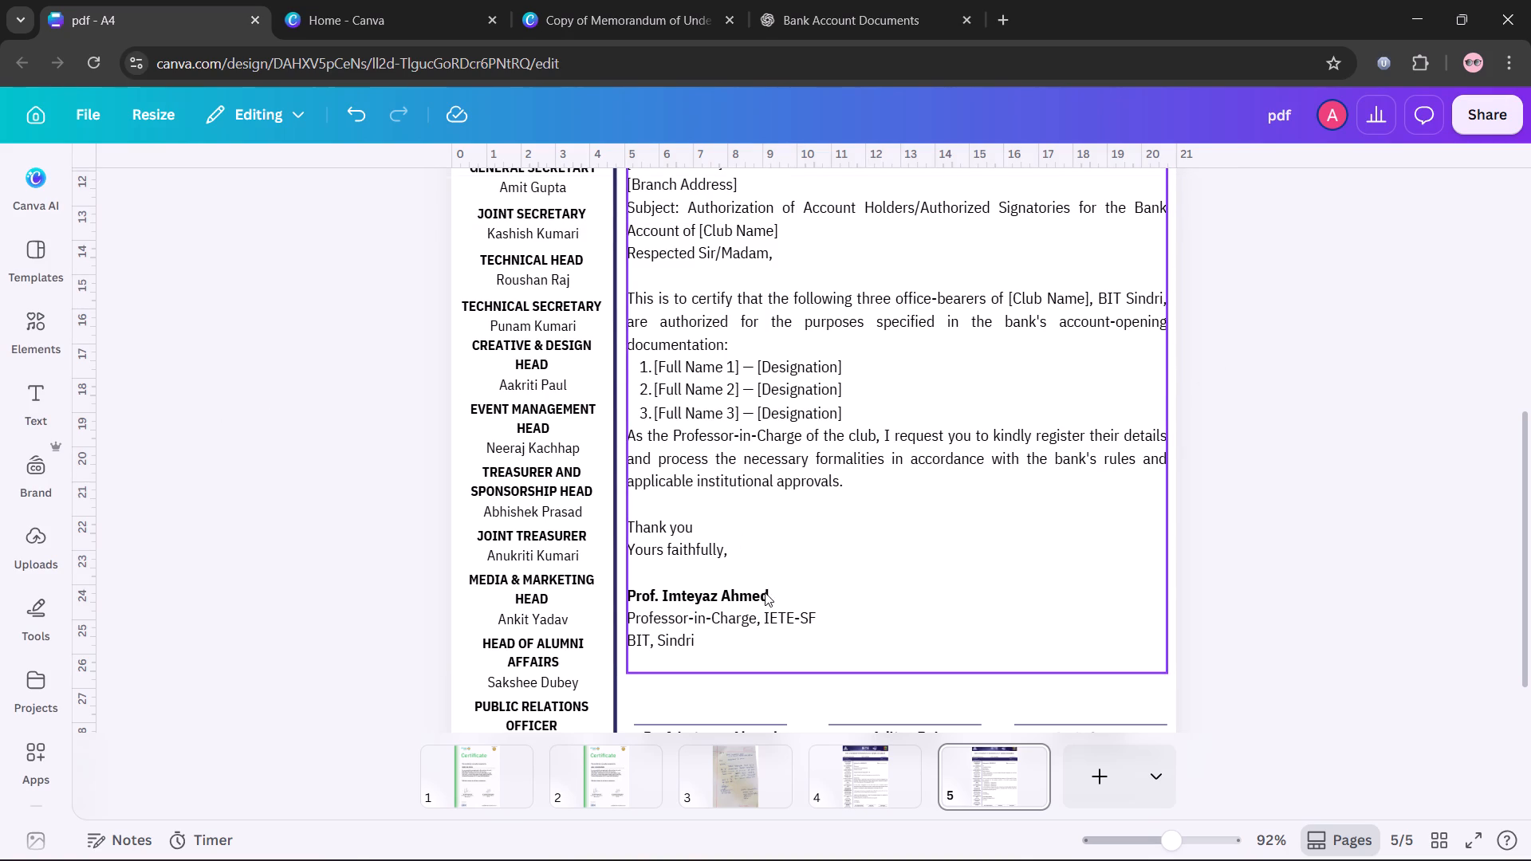
left_click(773, 592)
left_click(773, 592)
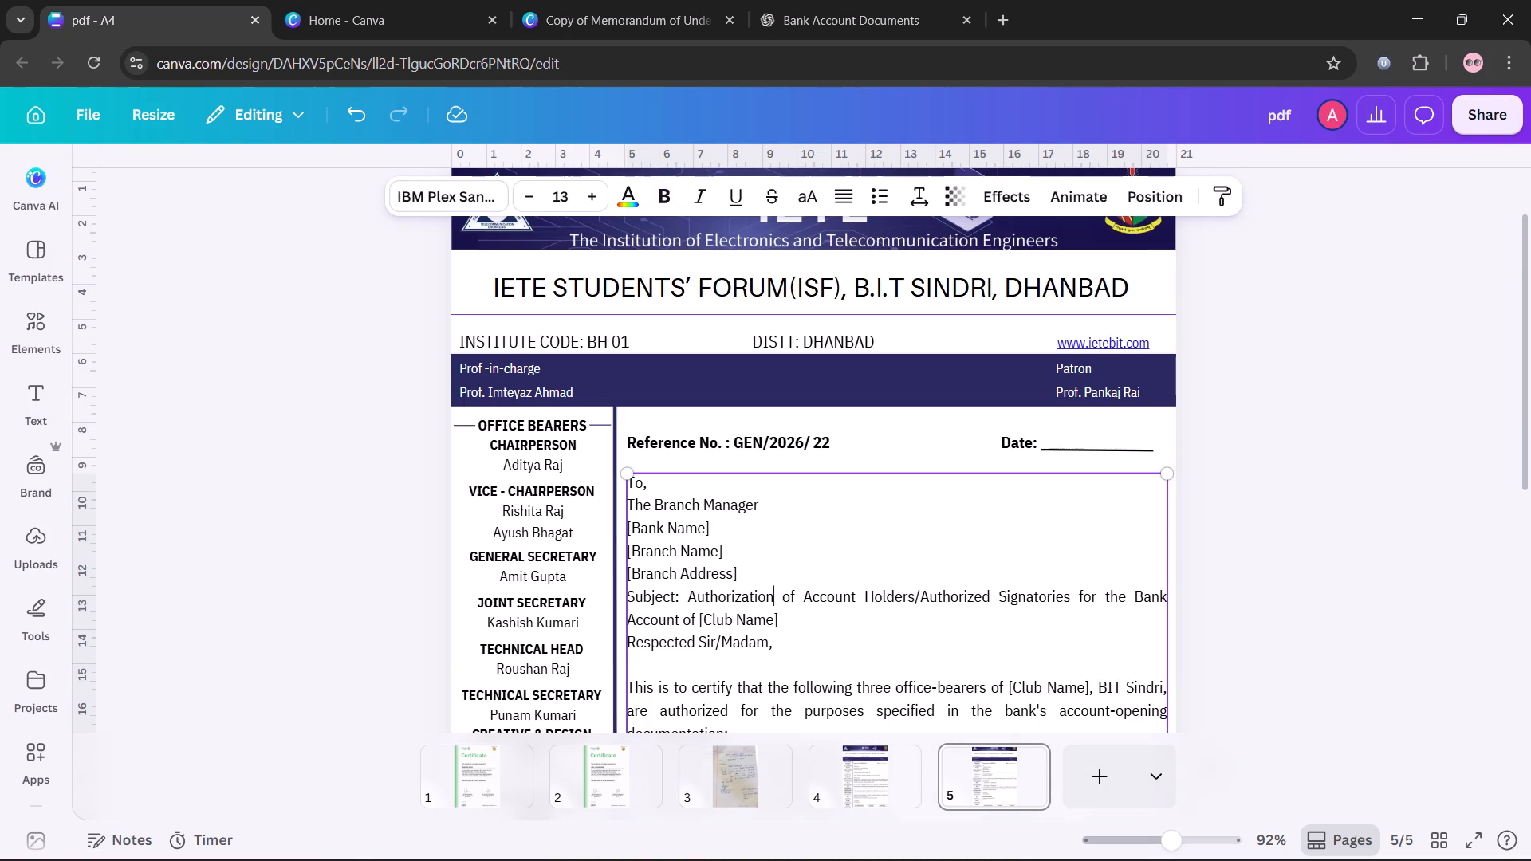
scroll(773, 592, "down", 5)
left_click(776, 607)
left_click_drag(776, 607, 735, 610)
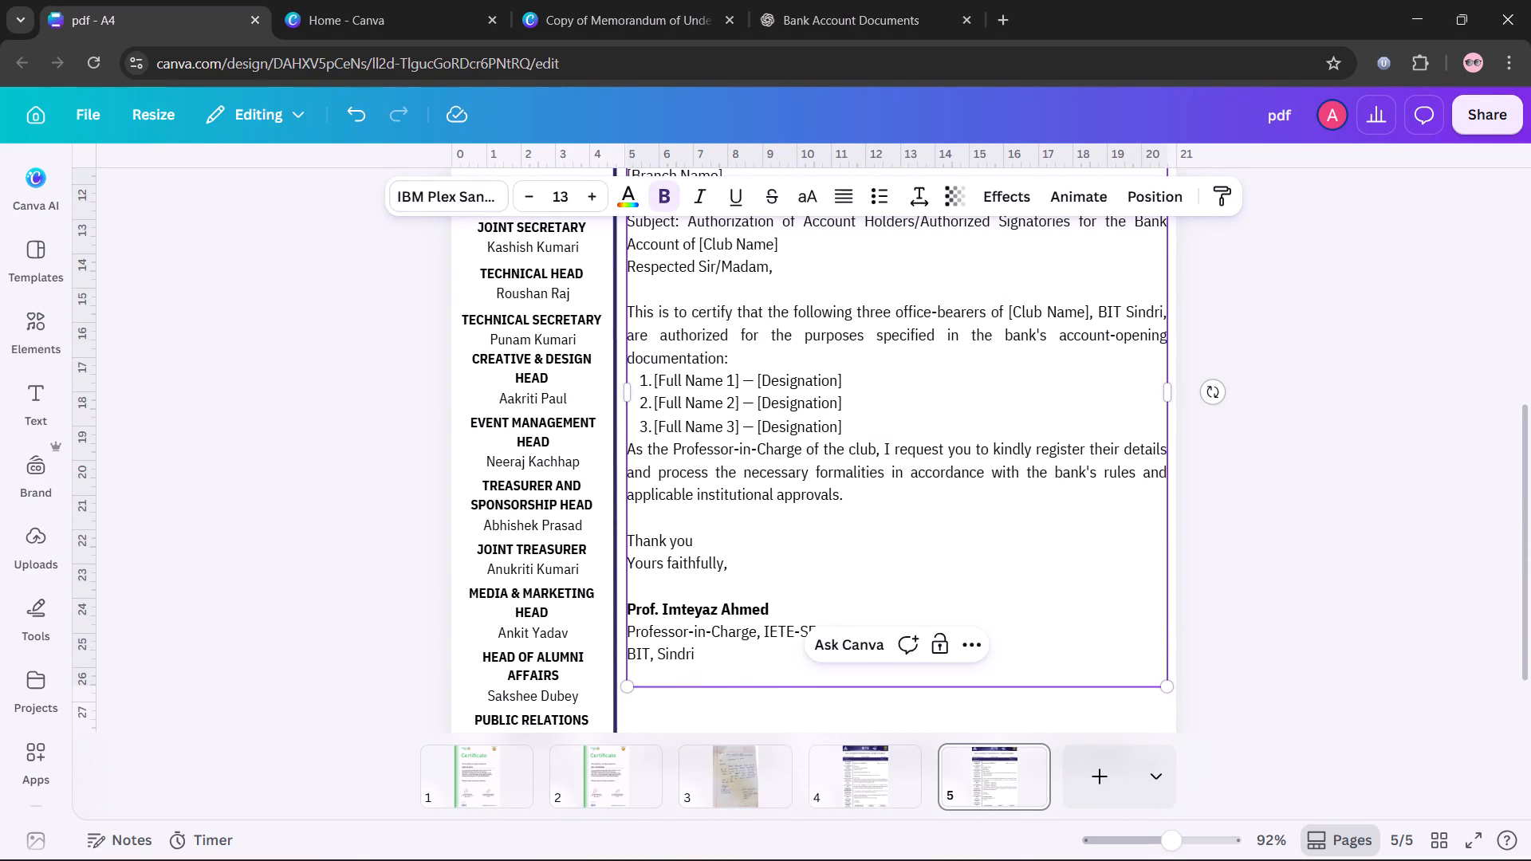
left_click_drag(735, 610, 630, 609)
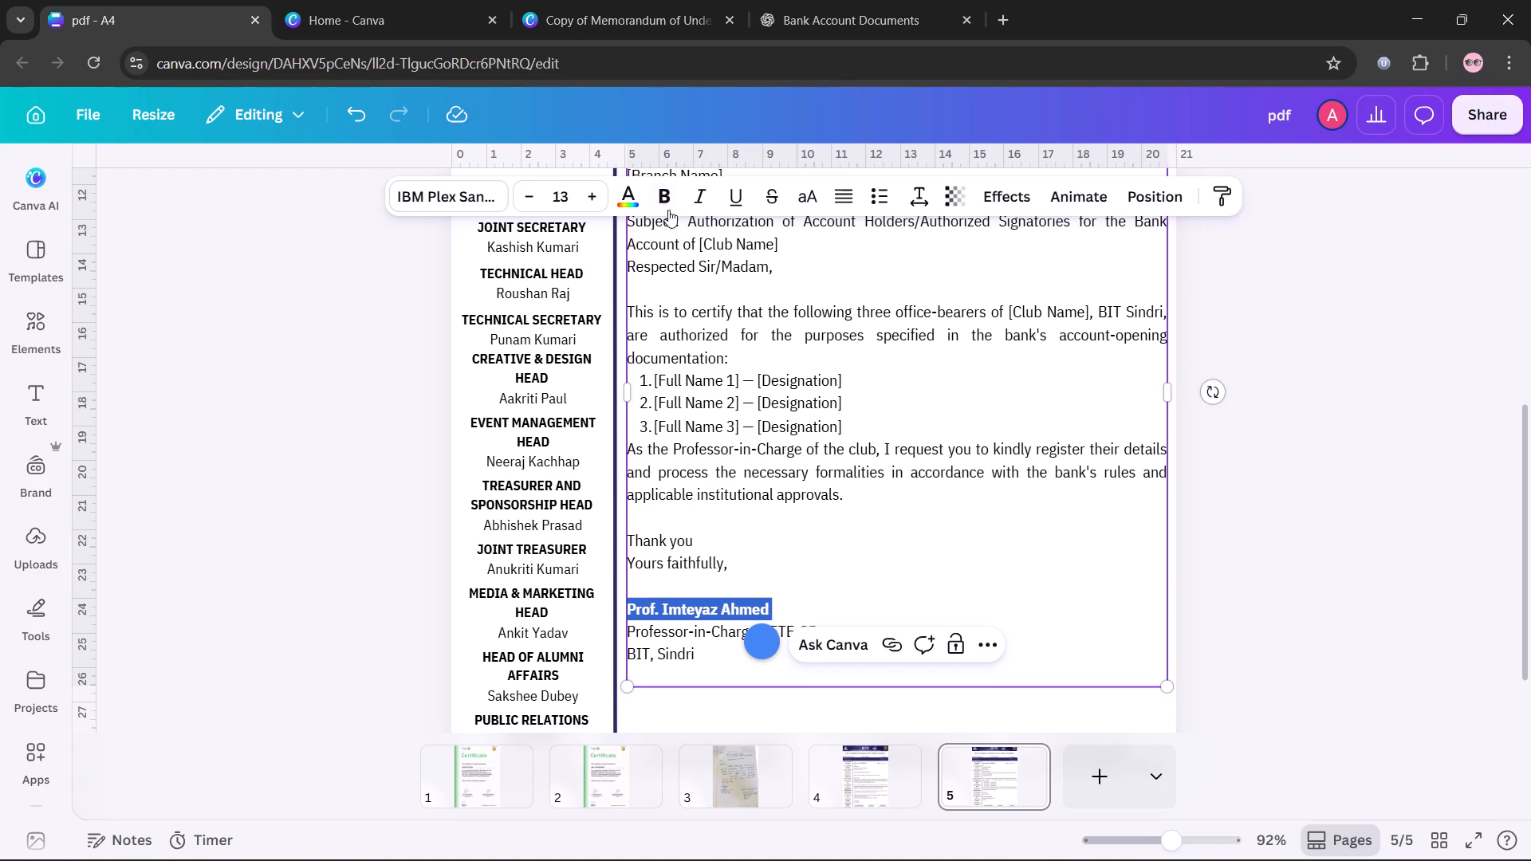
left_click(669, 206)
left_click(669, 206)
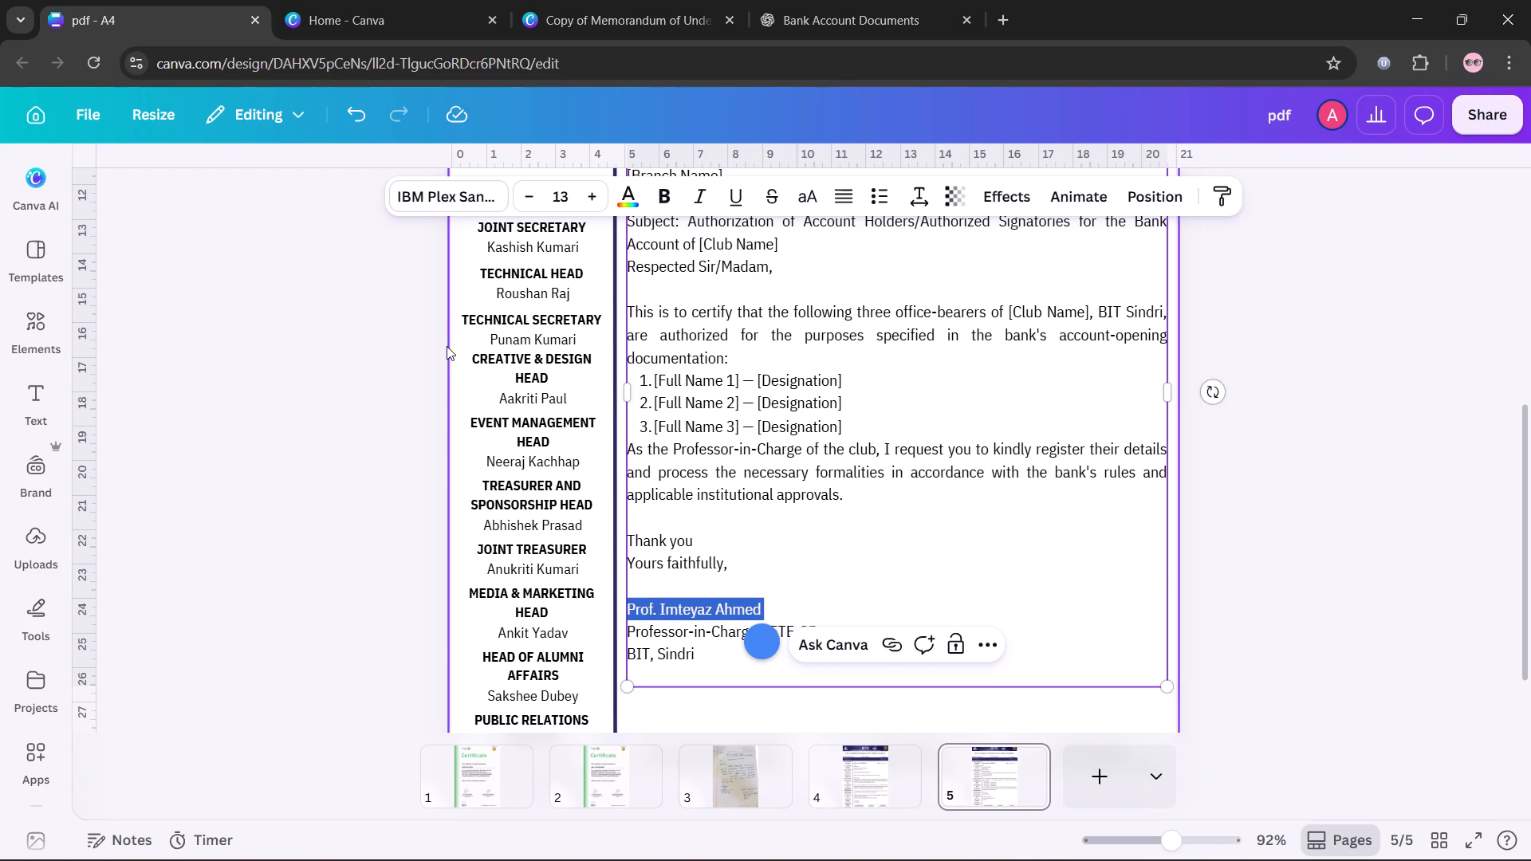
left_click(447, 346)
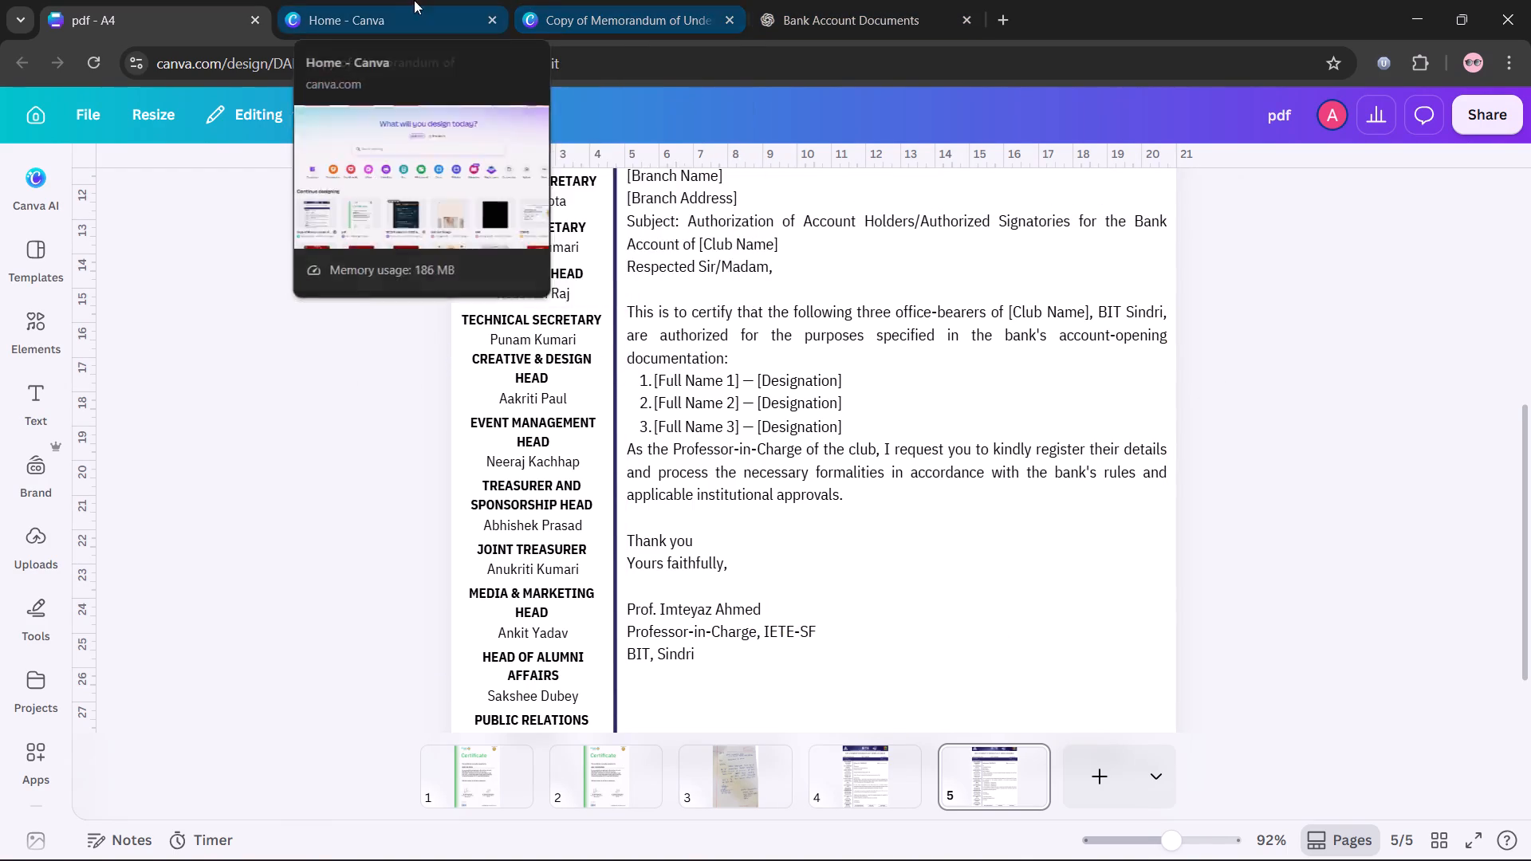
Examine the closings and signature blocks of letters in the Copy of Memorandum of Understanding design, including pages 22, 44, 47 and 48, and return to the pdf design.
left_click(608, 0)
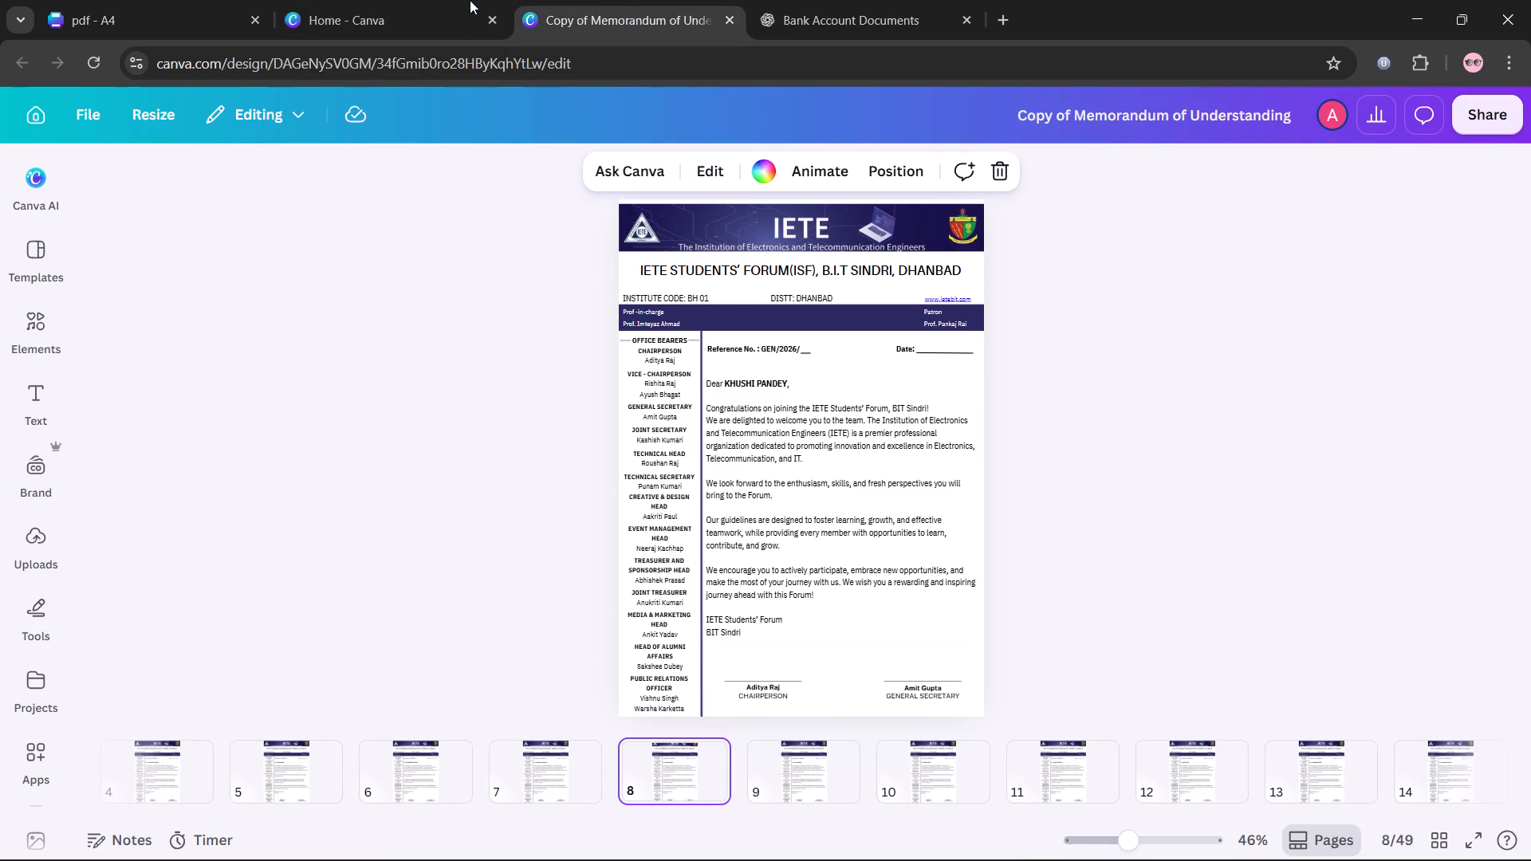
left_click(140, 0)
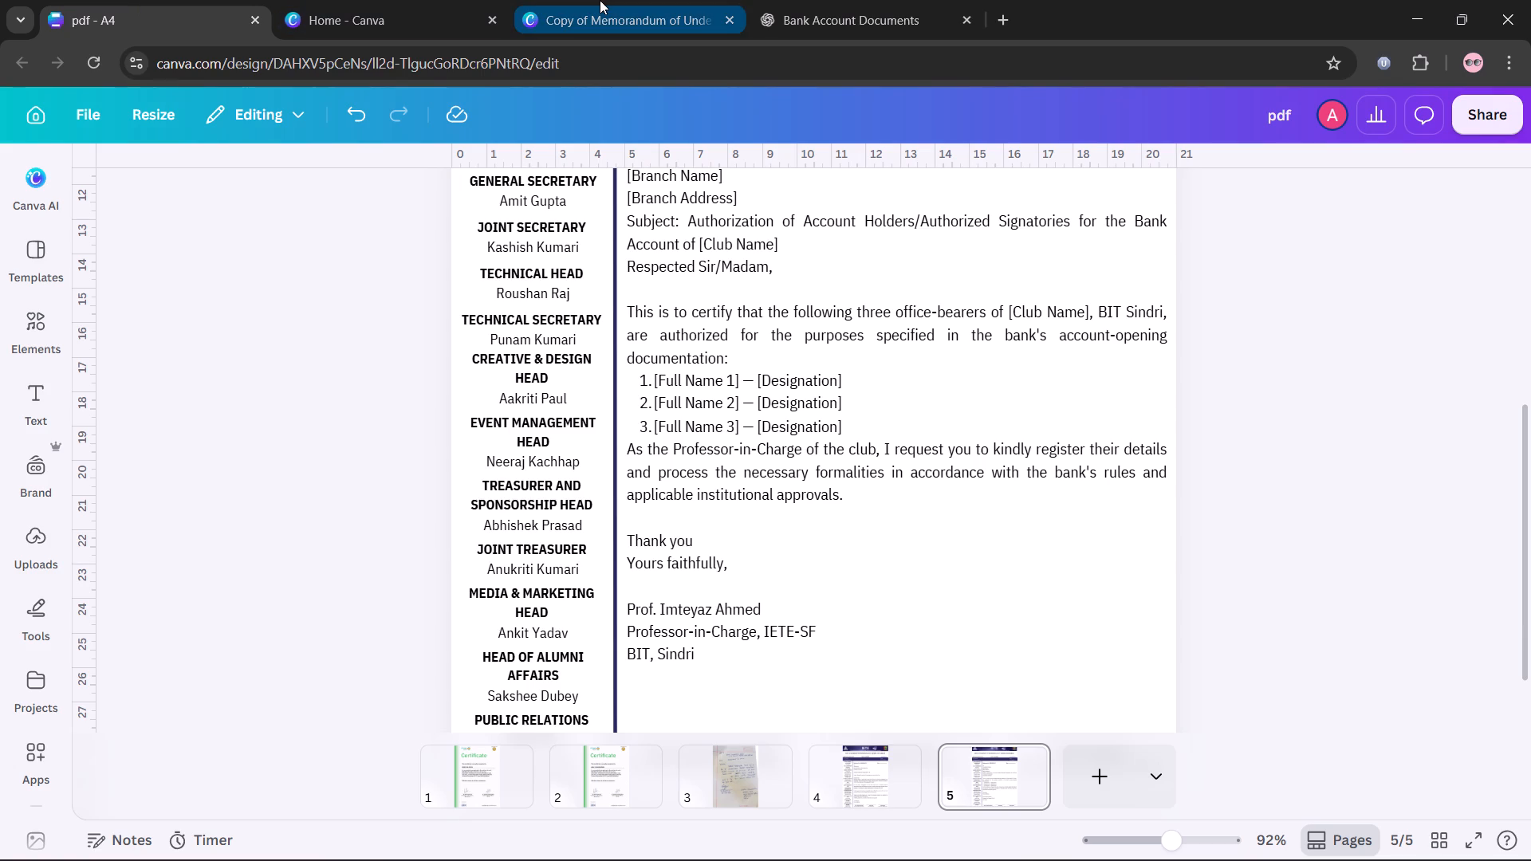
left_click(707, 0)
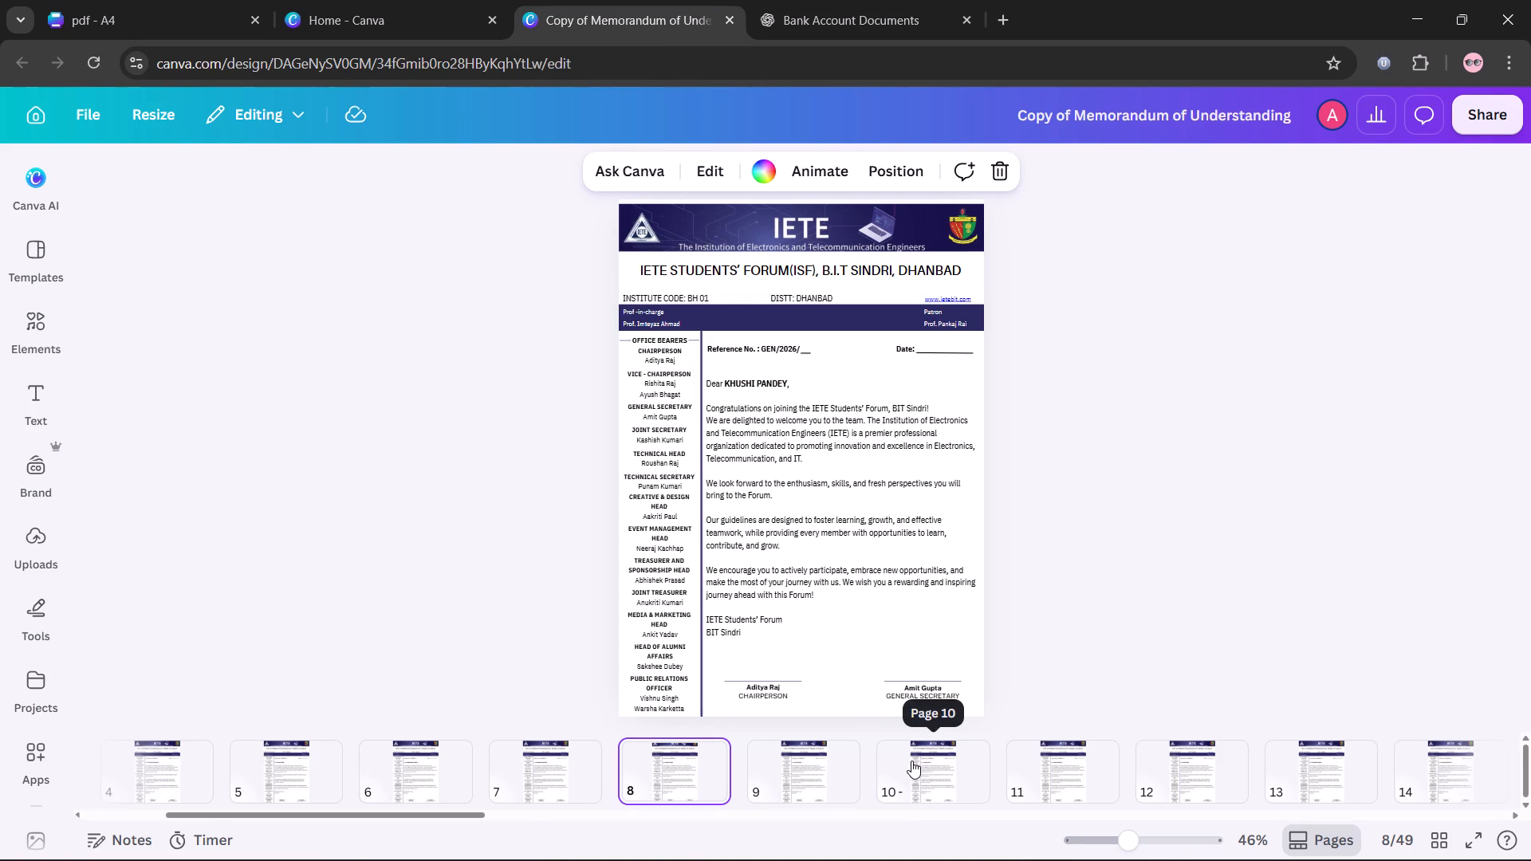
scroll(911, 761, "left", 5)
left_click(911, 761)
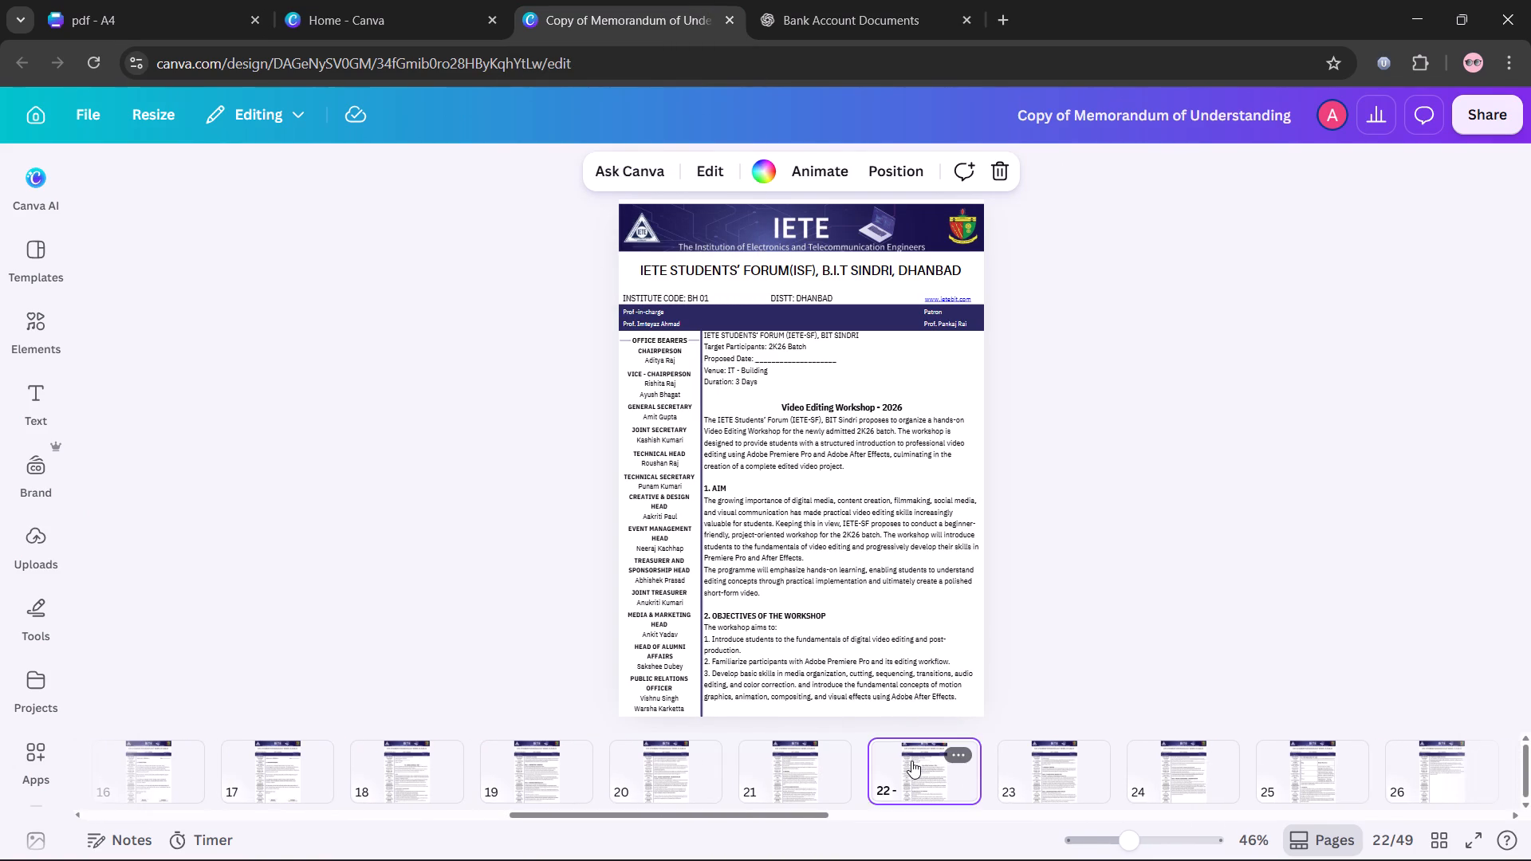
scroll(911, 761, "left", 12)
left_click(929, 761)
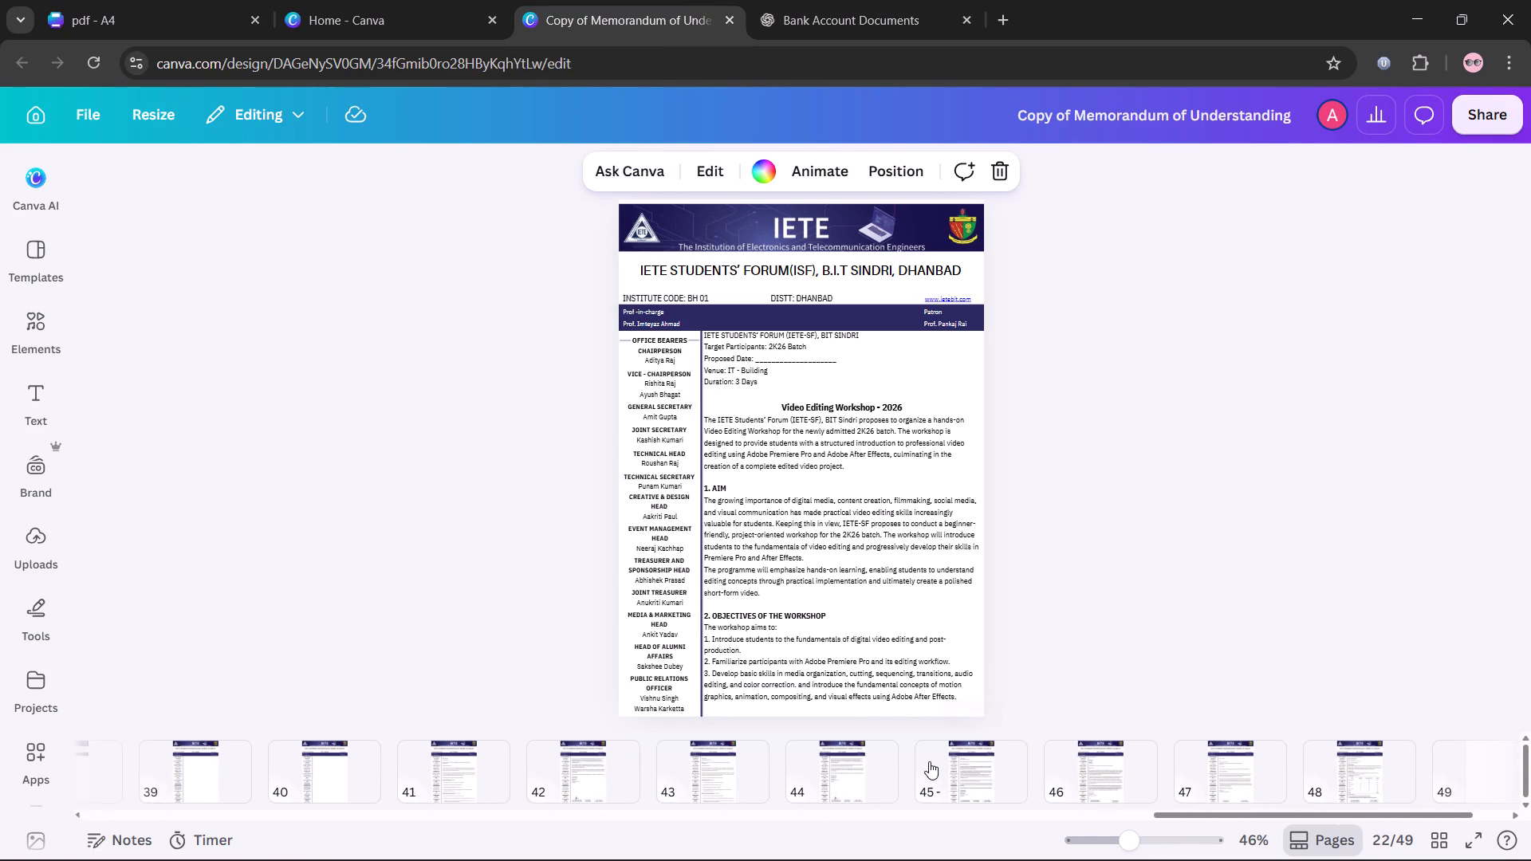
left_click(816, 775)
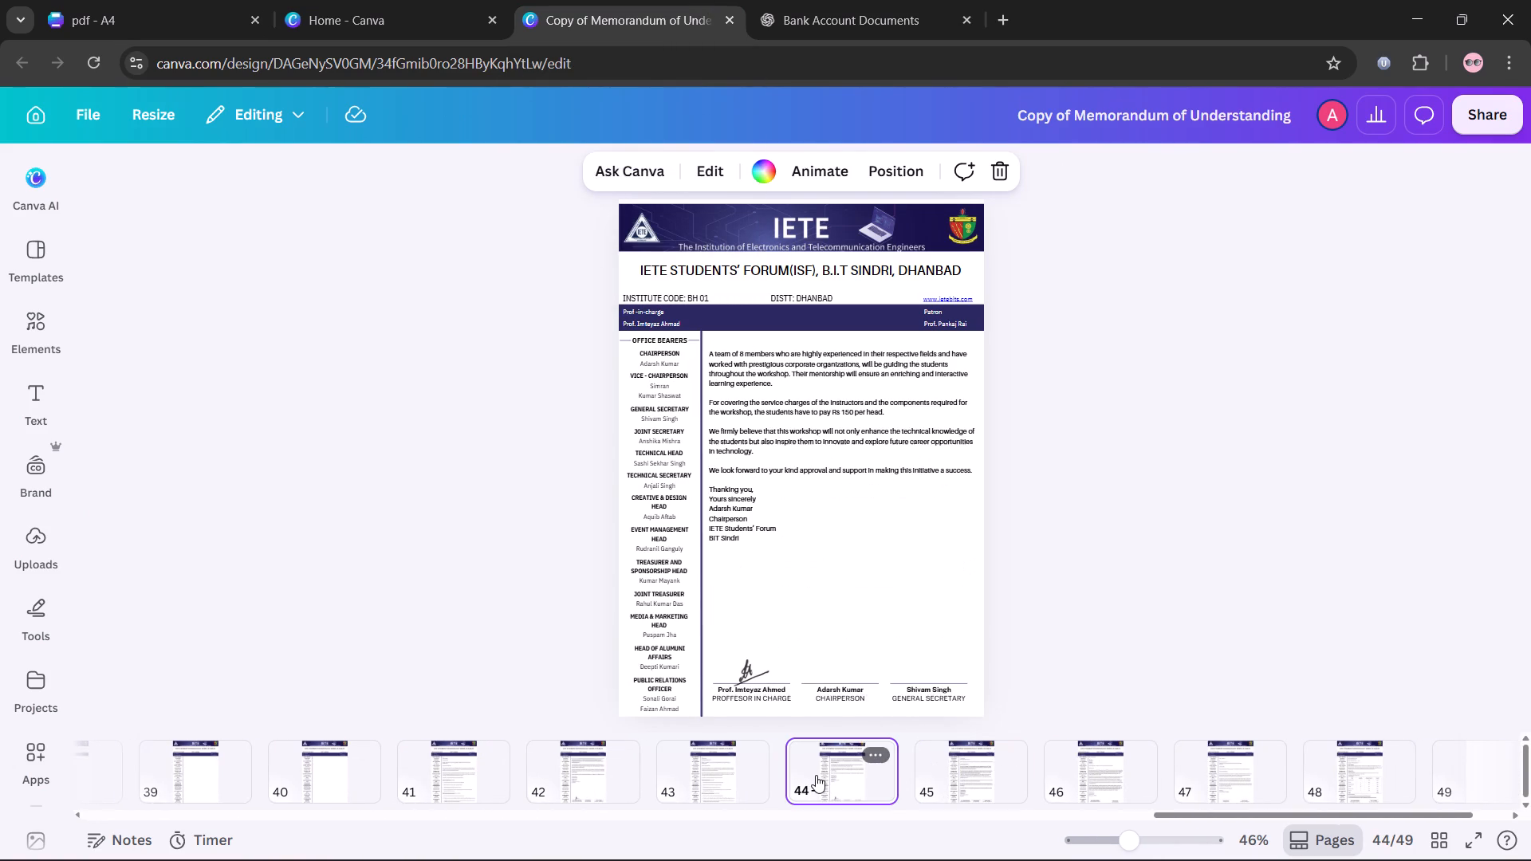
left_click(1241, 784)
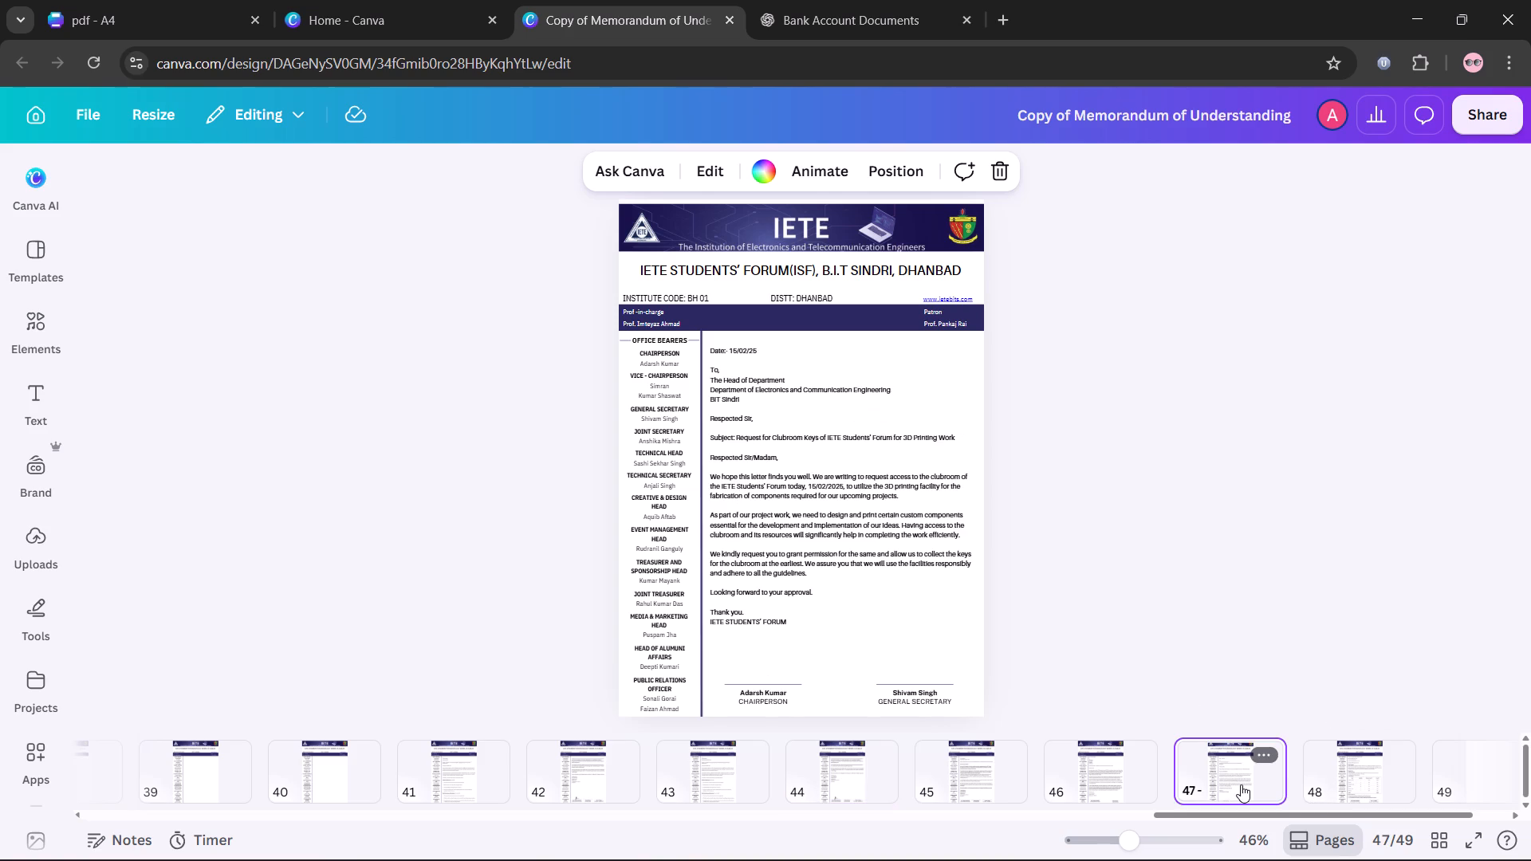
left_click(1384, 763)
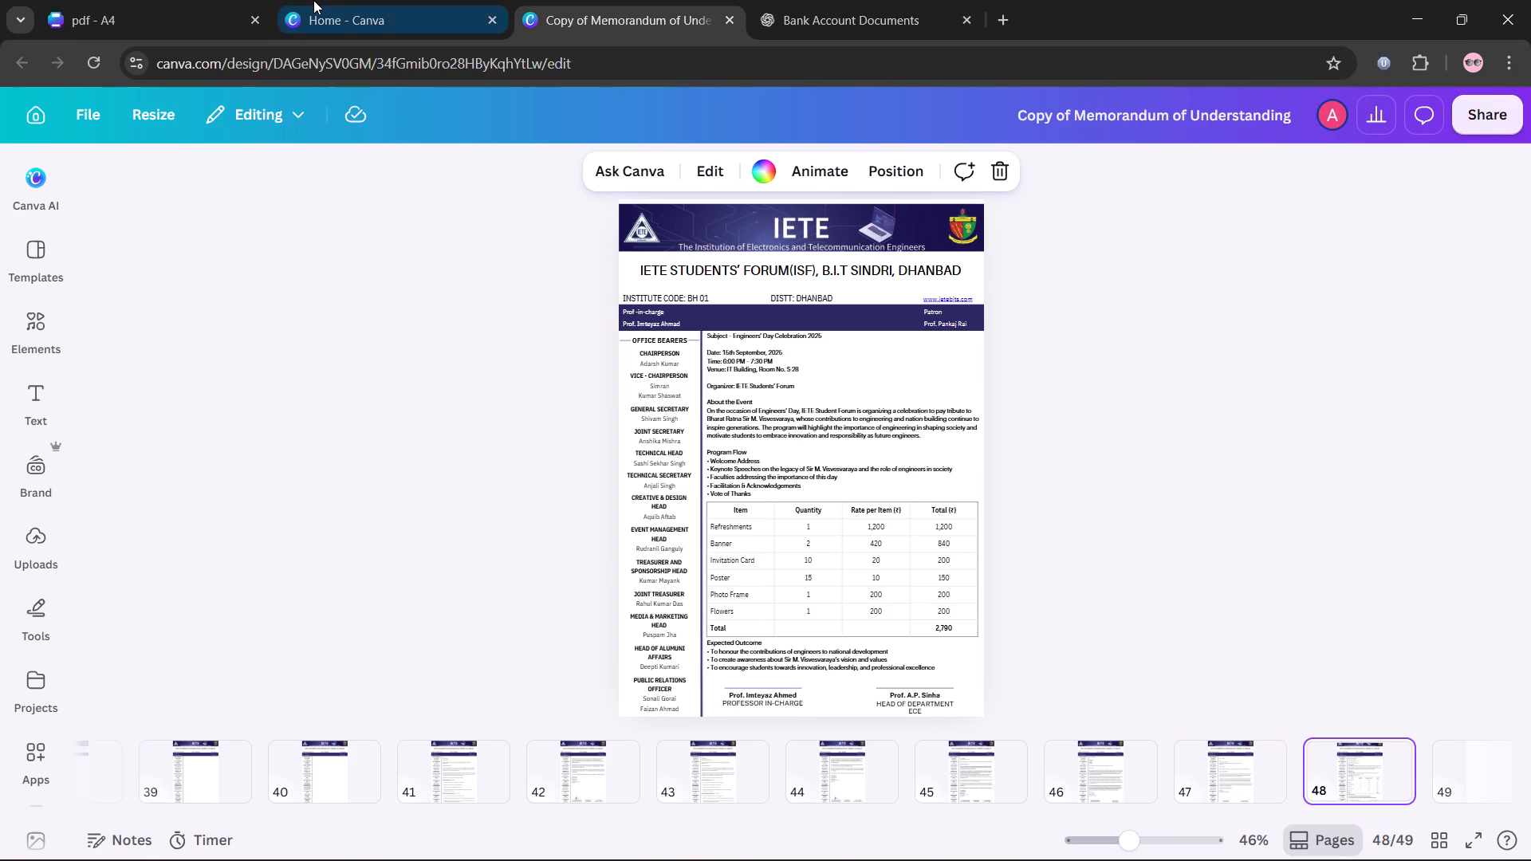
left_click(313, 0)
left_click(138, 0)
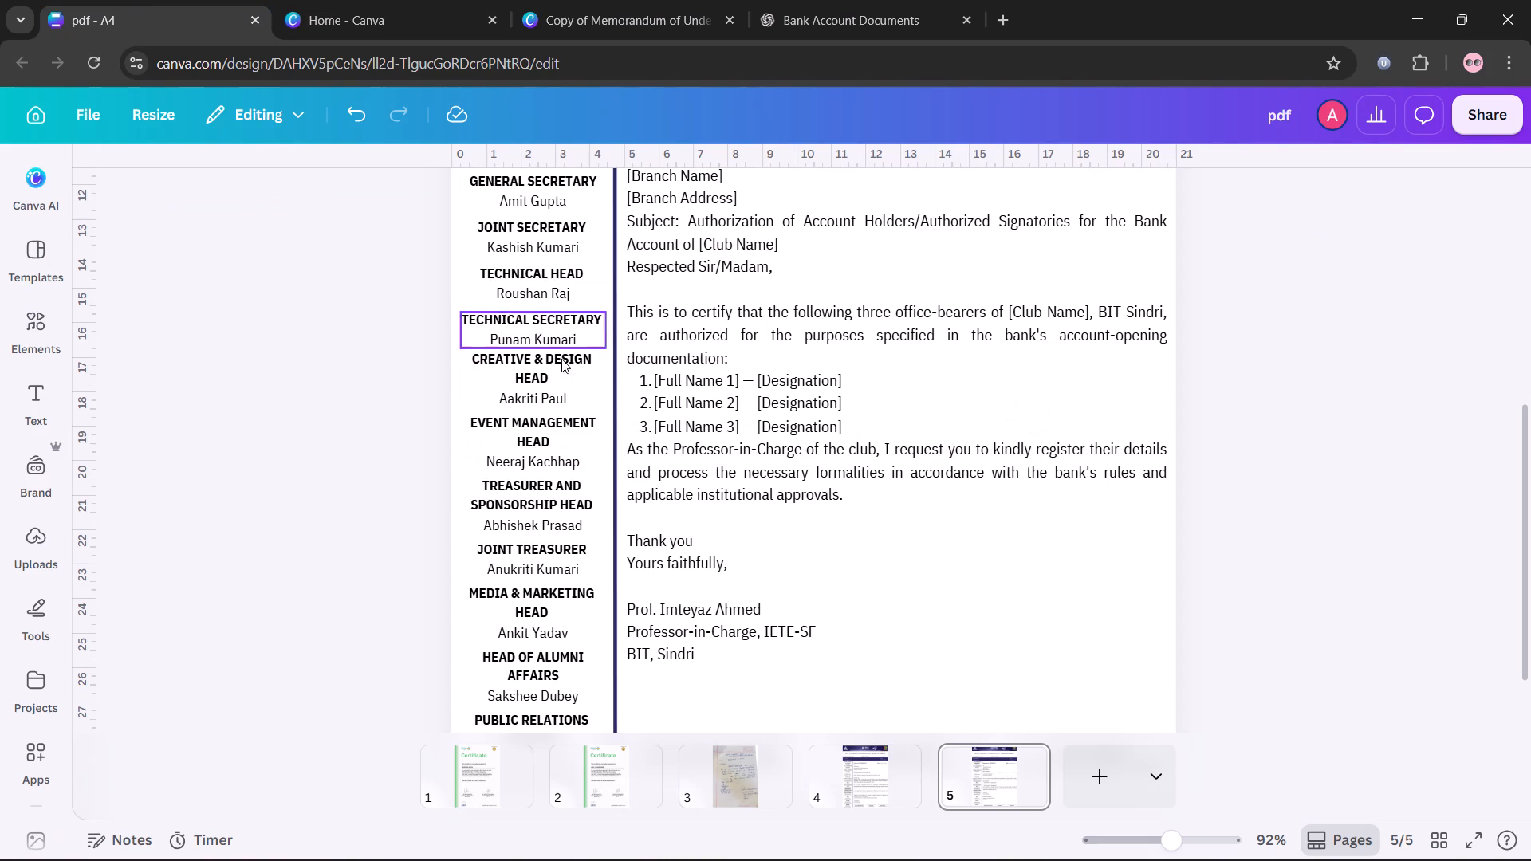
Delete the Chairperson and General Secretary signature blocks from the bottom of page 5.
scroll(850, 583, "up", 1)
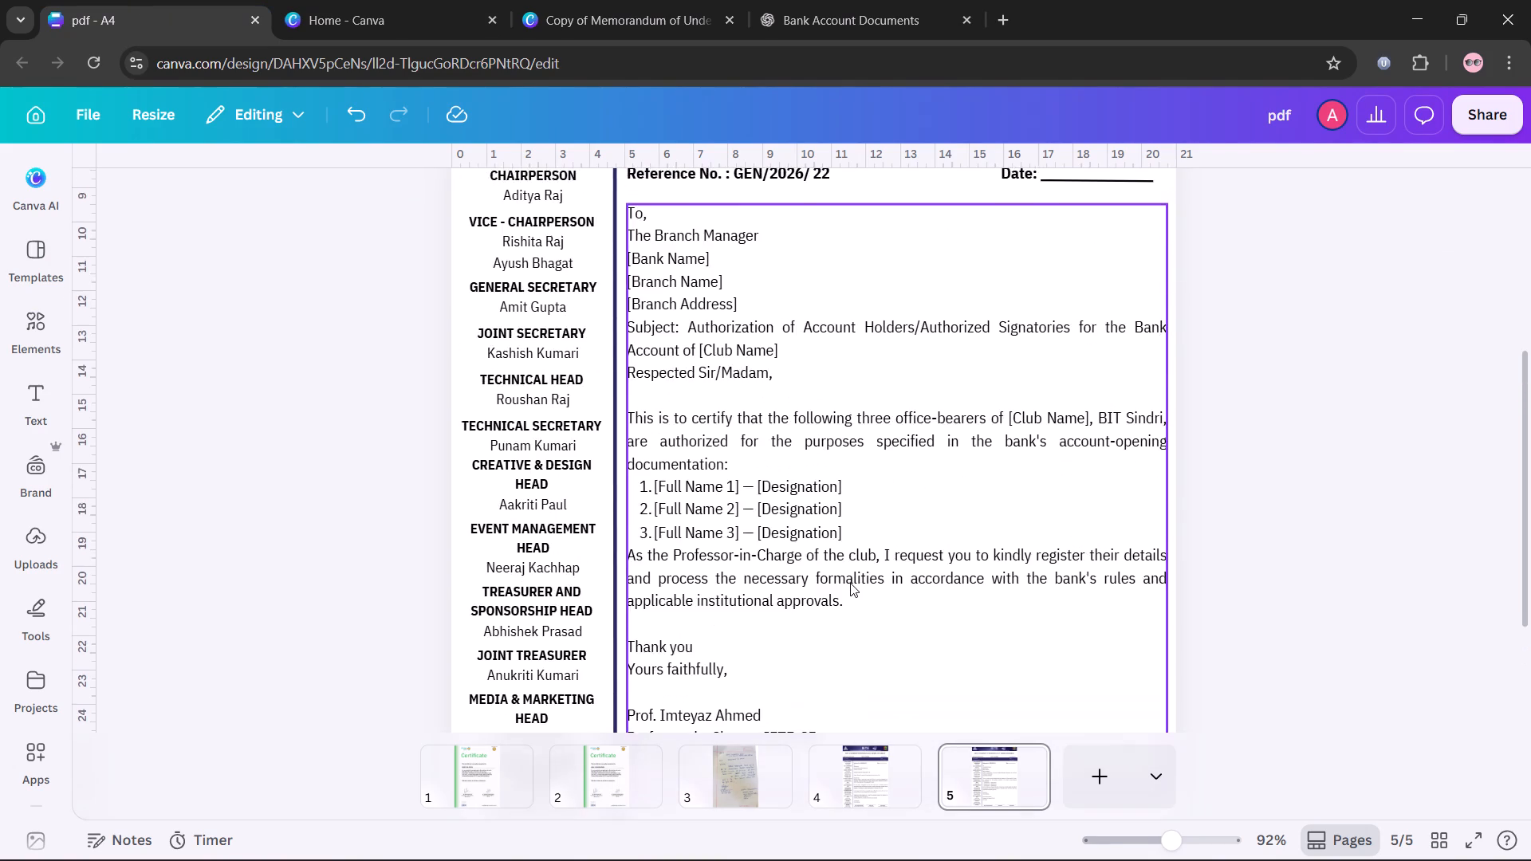
scroll(850, 583, "down", 1)
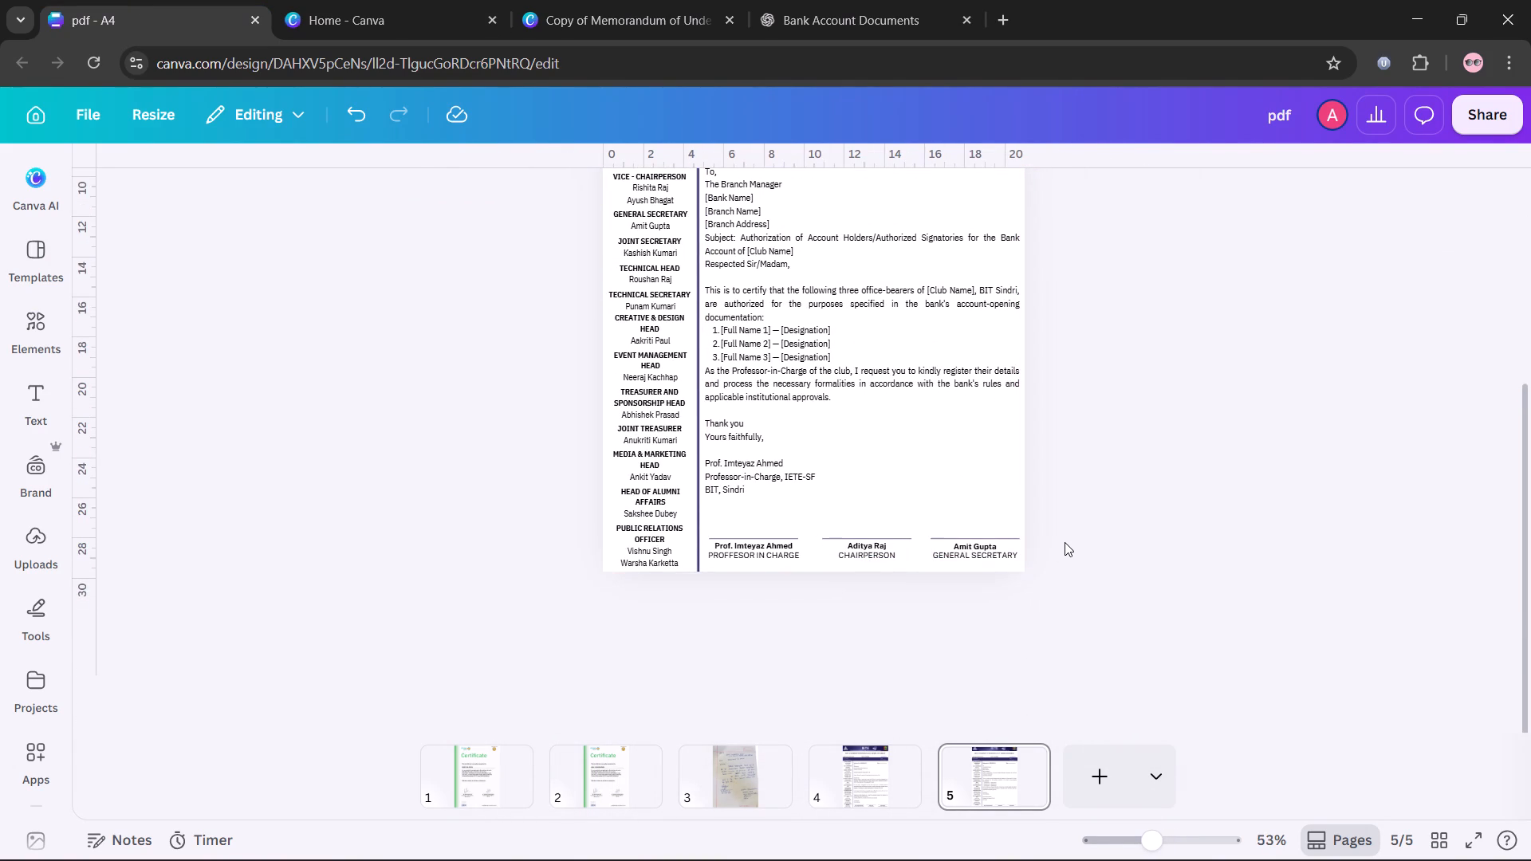
left_click_drag(1065, 542, 864, 548)
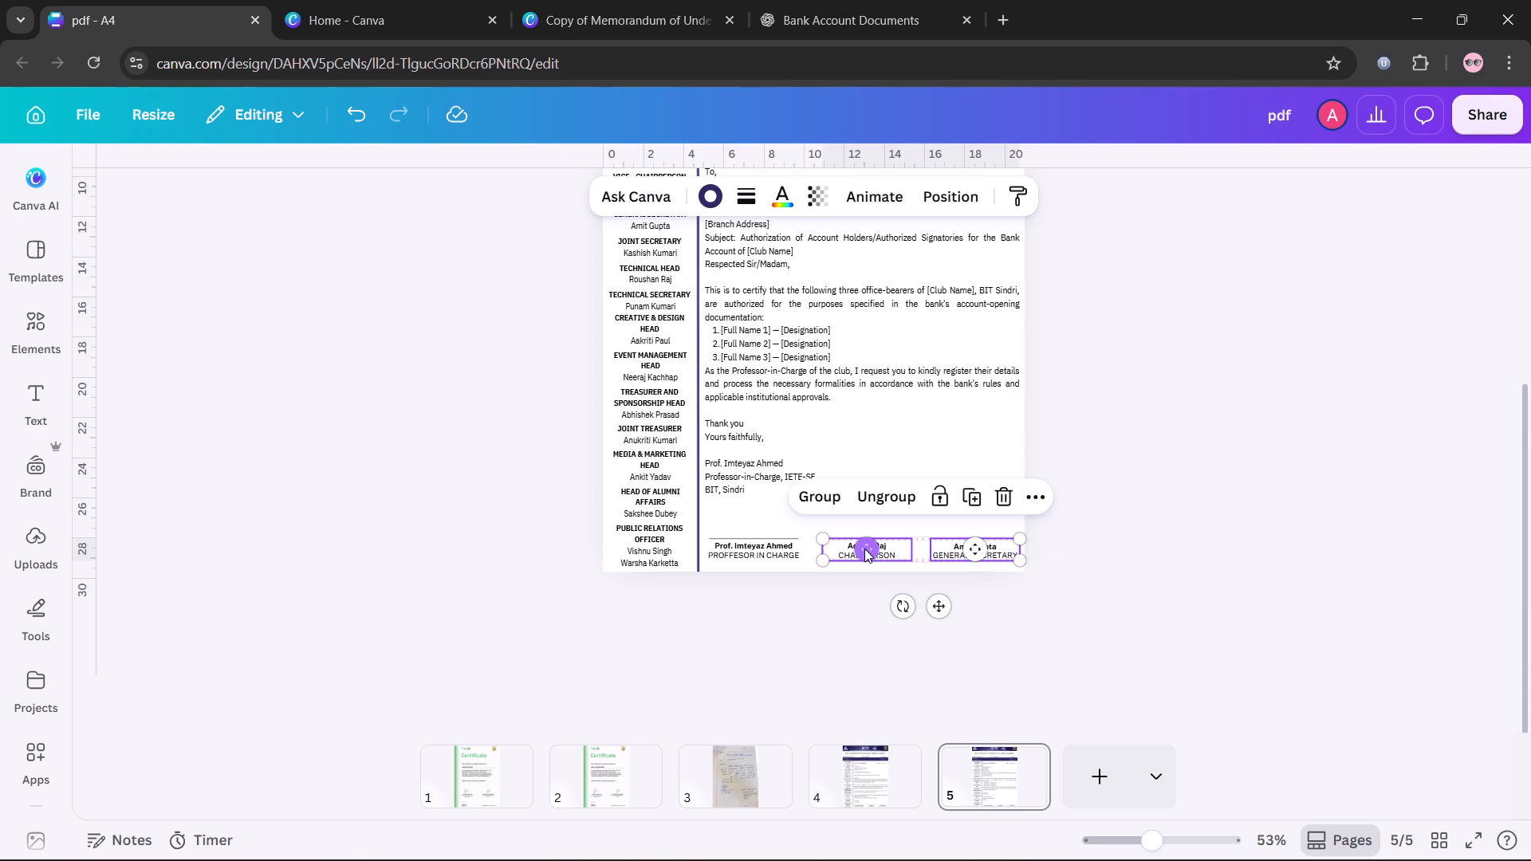
key("Delete")
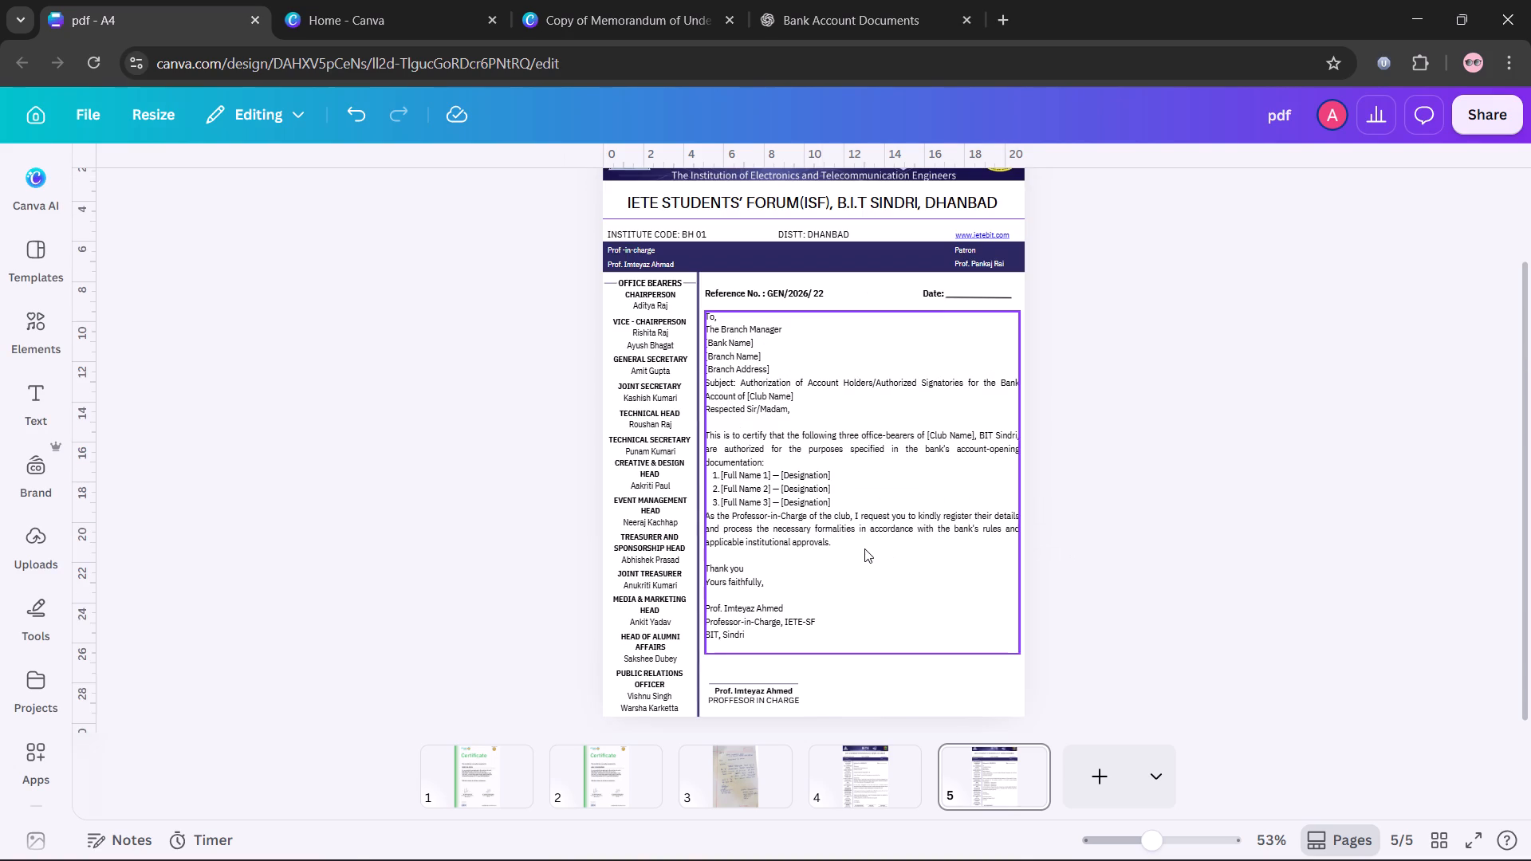
Move the Professor in Charge signature block to the lower-right corner of page 5, beneath the letter body.
left_click(755, 699)
left_click_drag(755, 699, 831, 699)
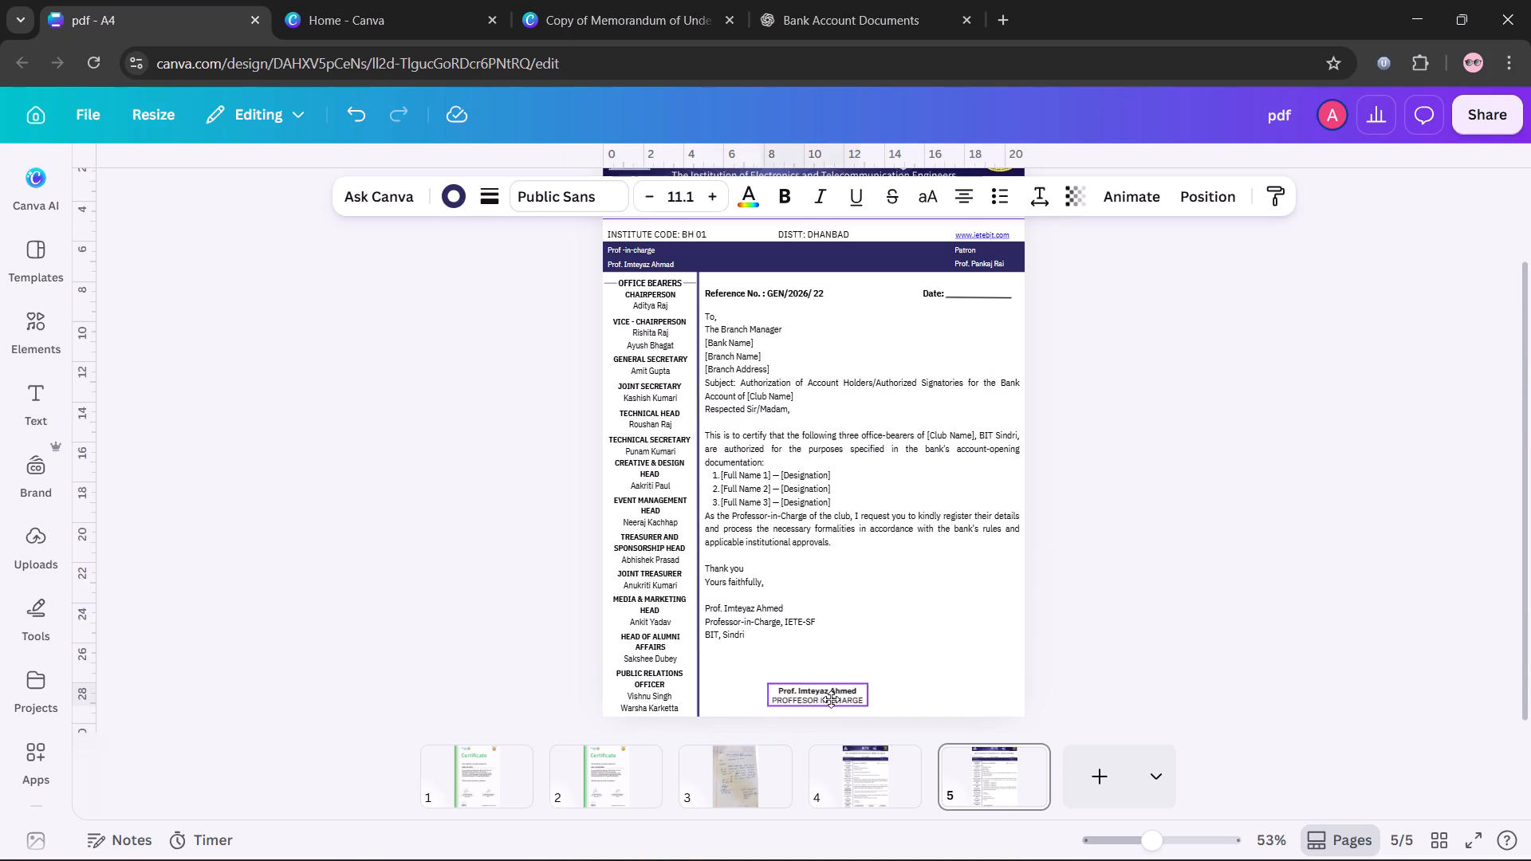
left_click_drag(831, 699, 956, 681)
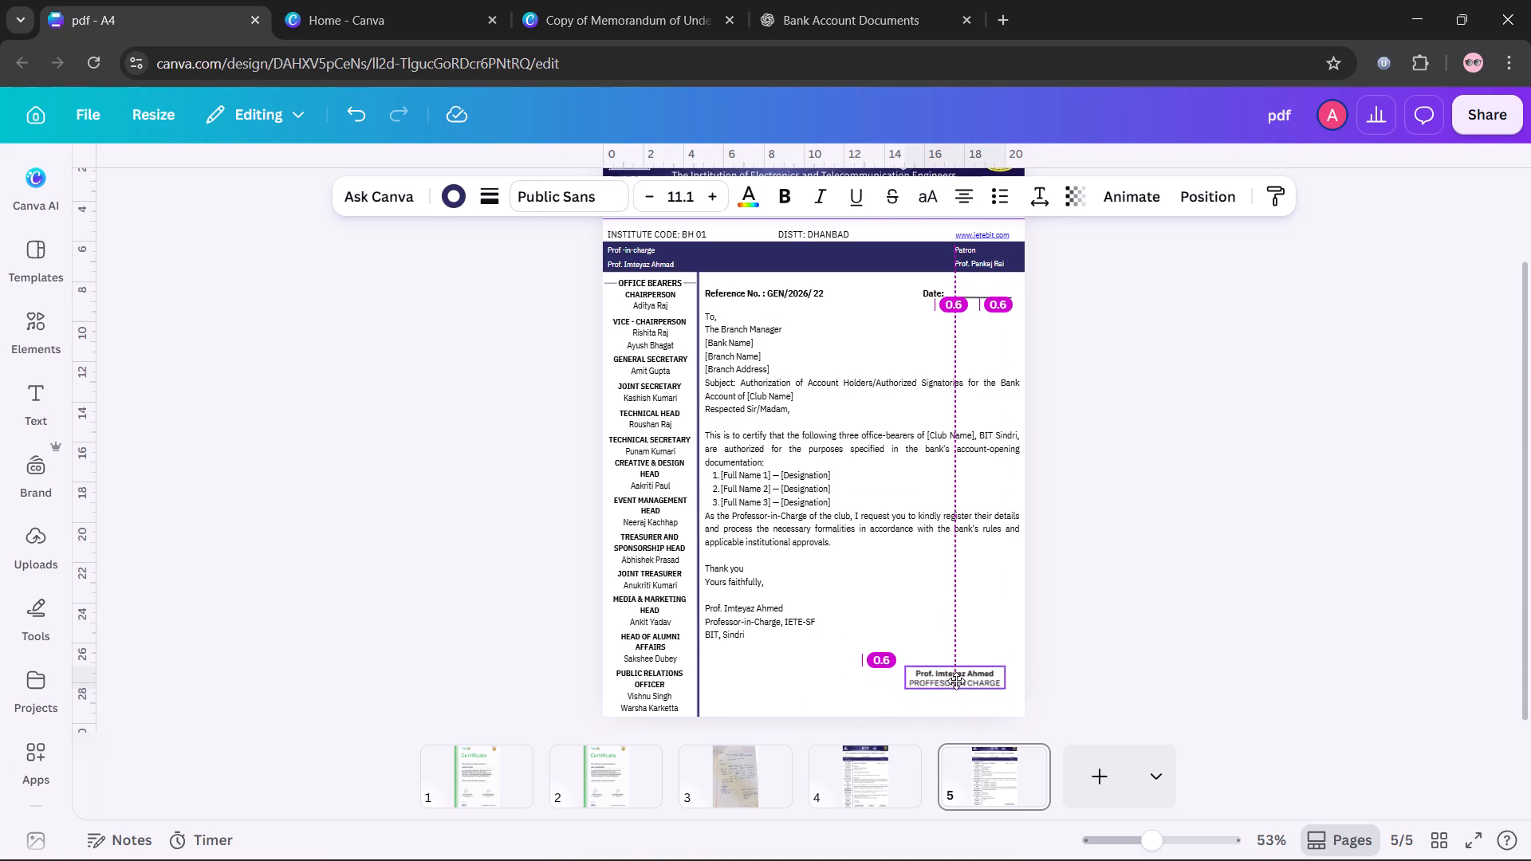
left_click_drag(956, 681, 954, 683)
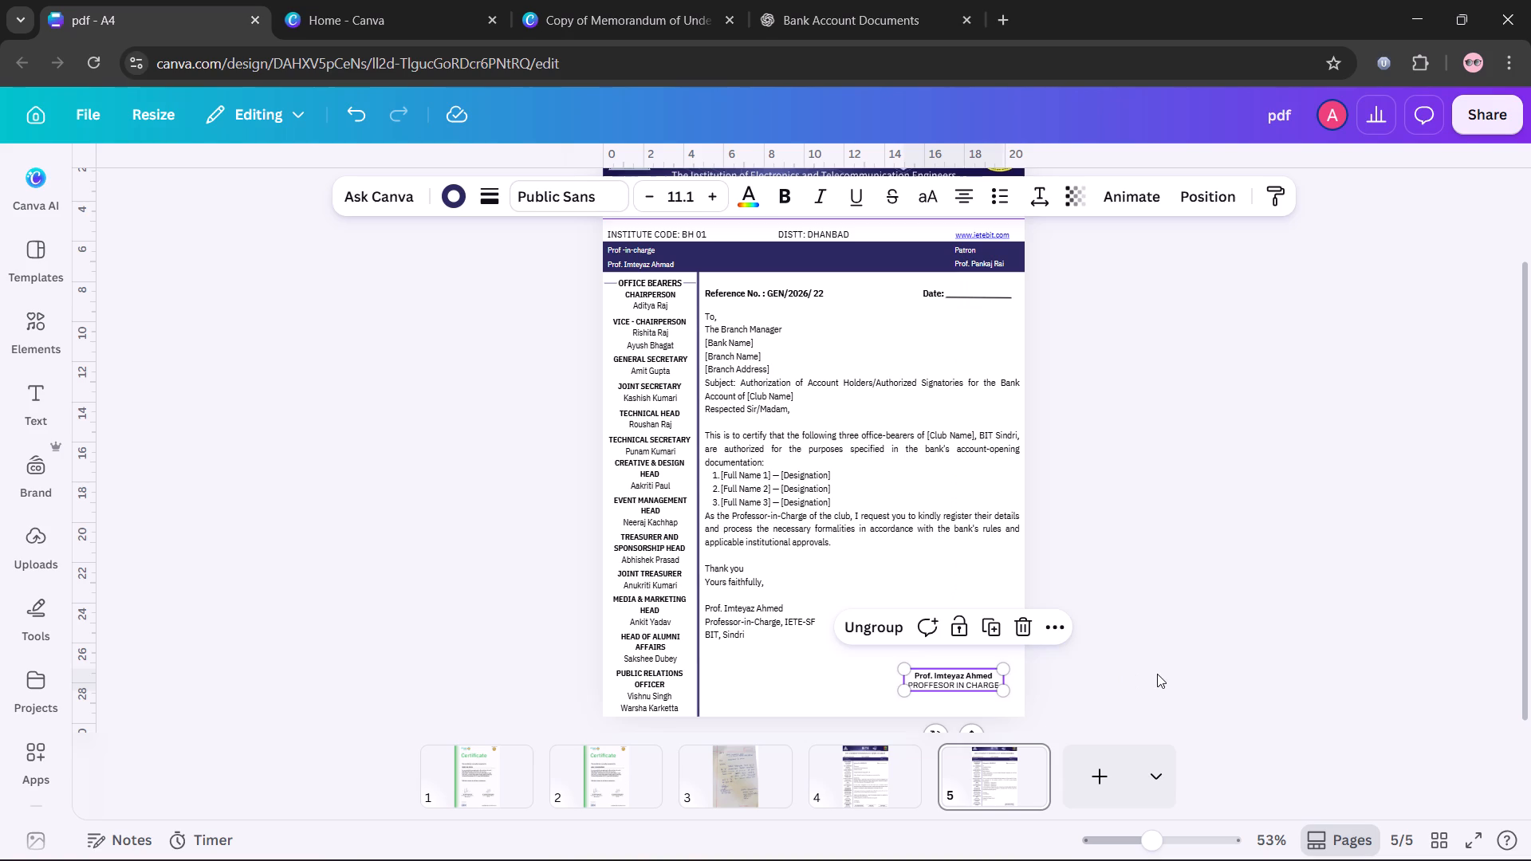
left_click(1161, 672)
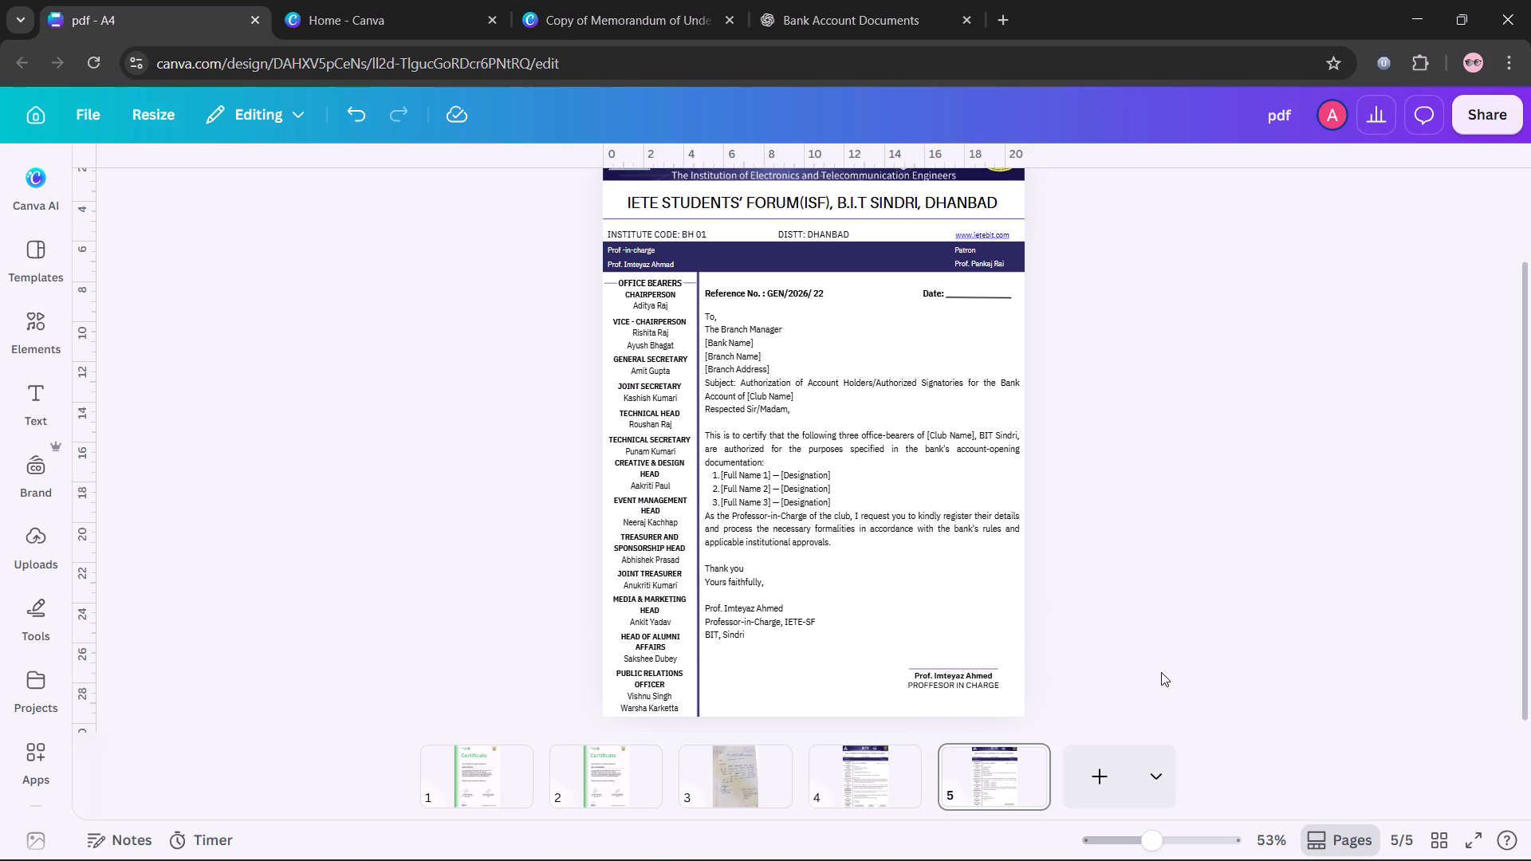
Nudge the letter's body text box down slightly and set its font size to 14.
left_click(801, 560)
key("Down")
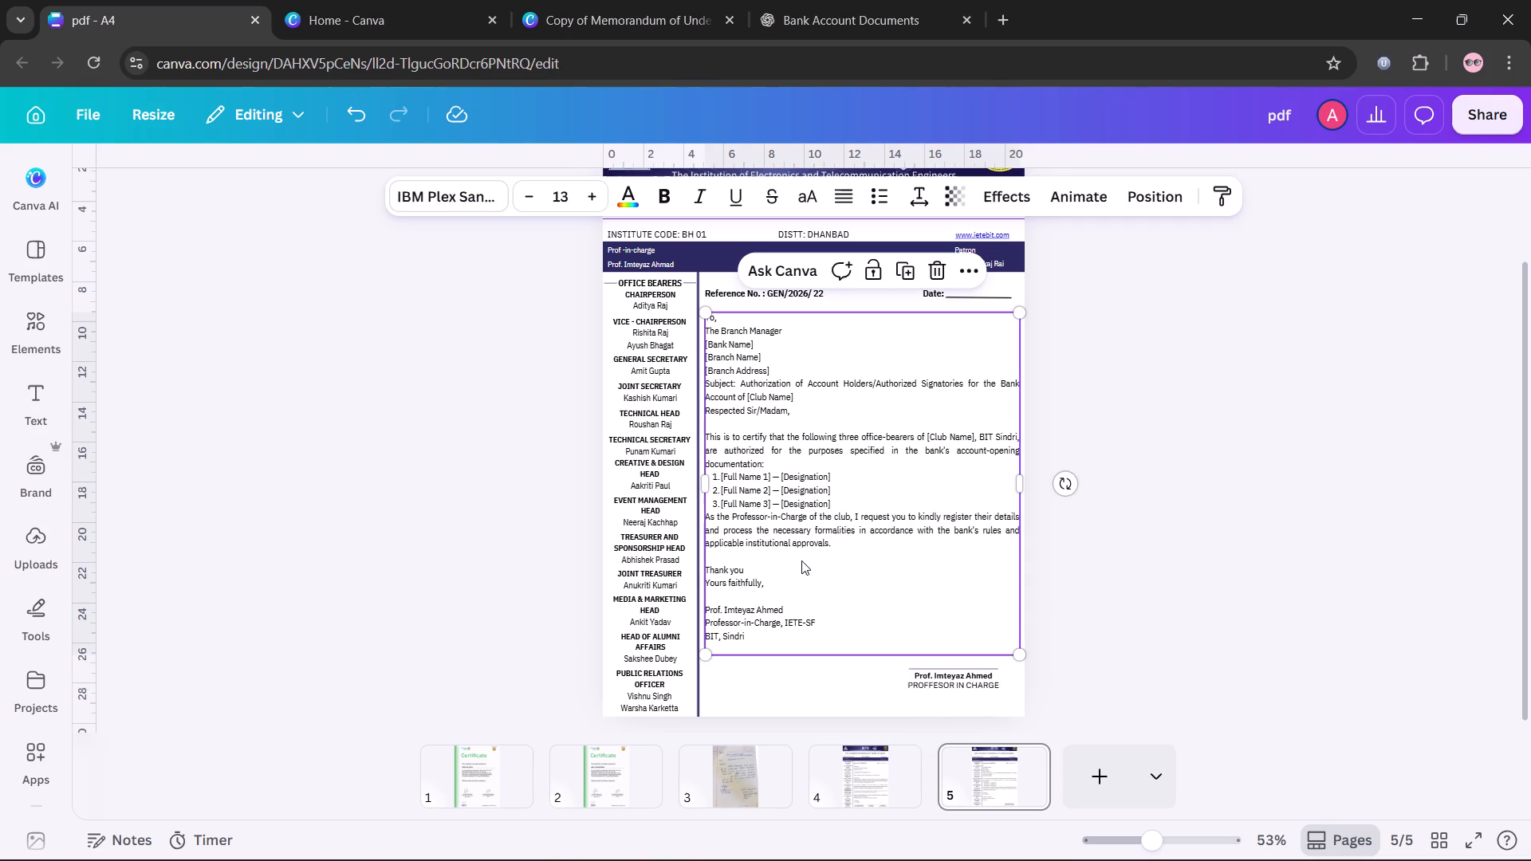
left_click(581, 203)
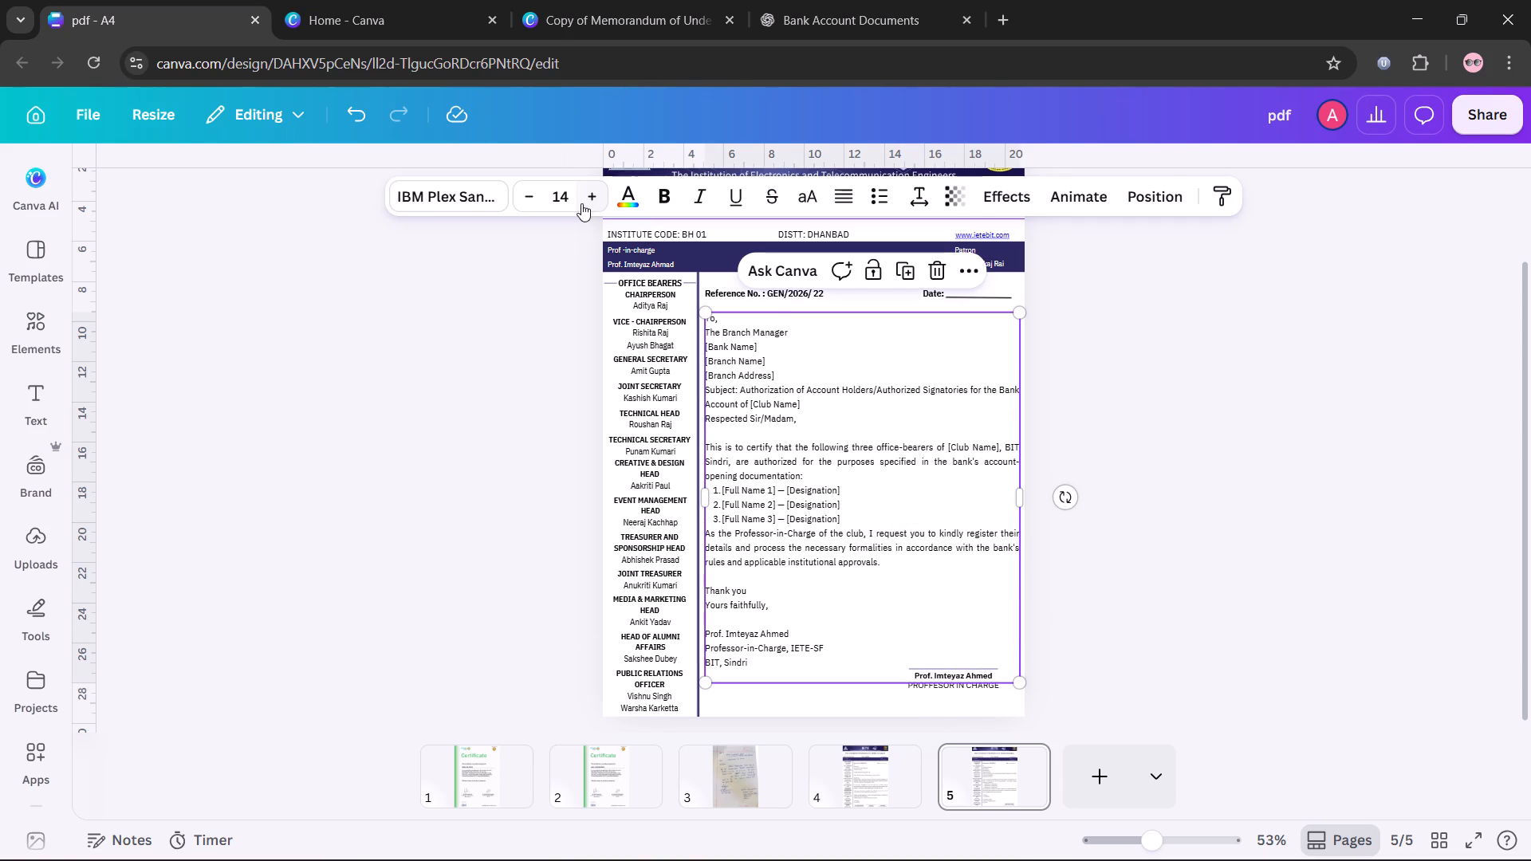
left_click(448, 366)
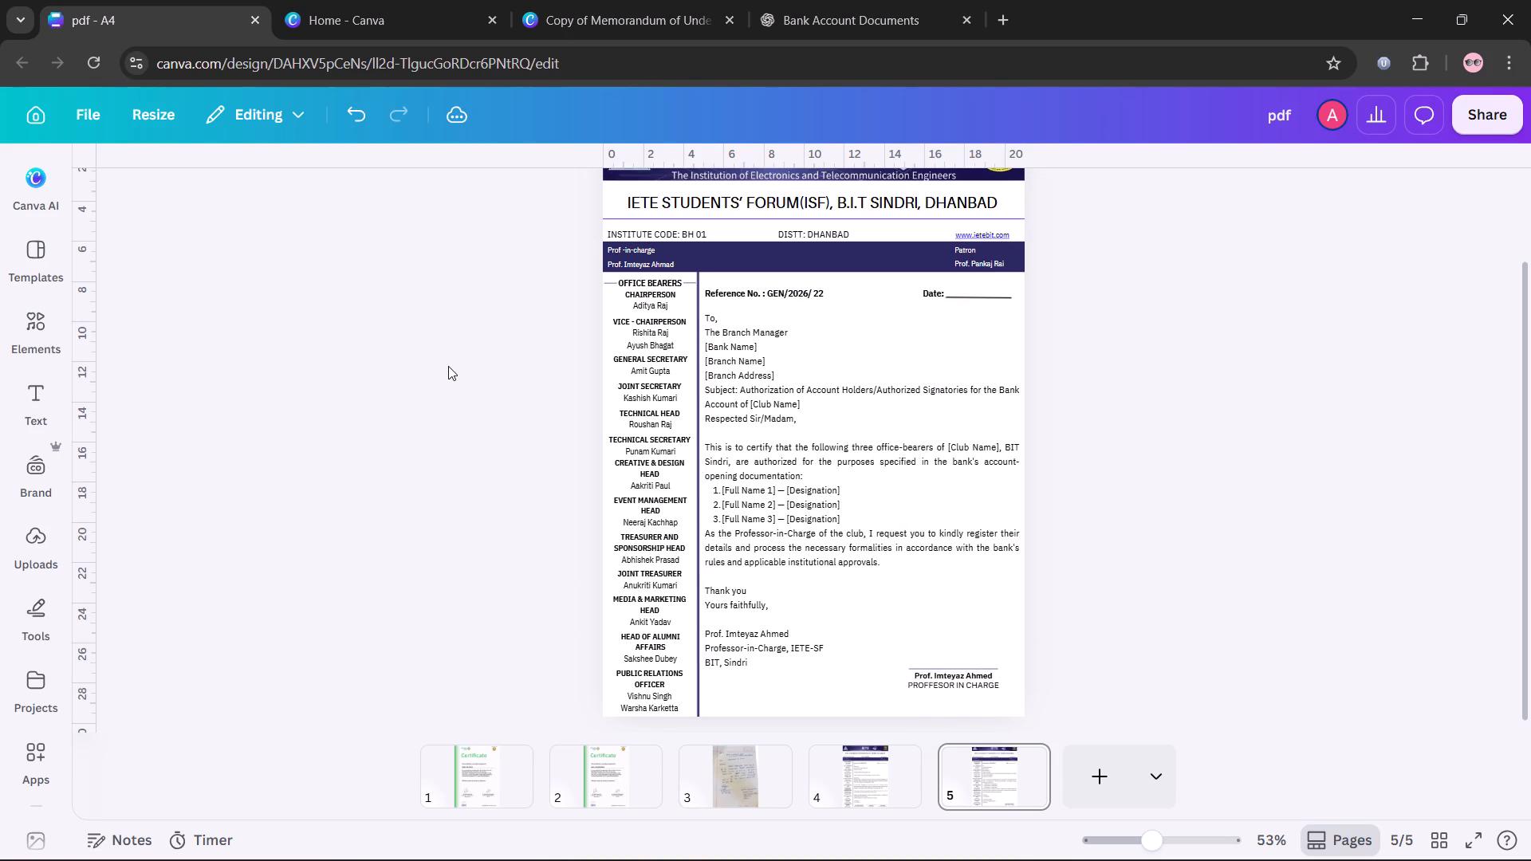
Replace the [Bank Name] and [Branch Name] lines in the address block with a single line reading "Bank Of India,".
left_click(817, 472)
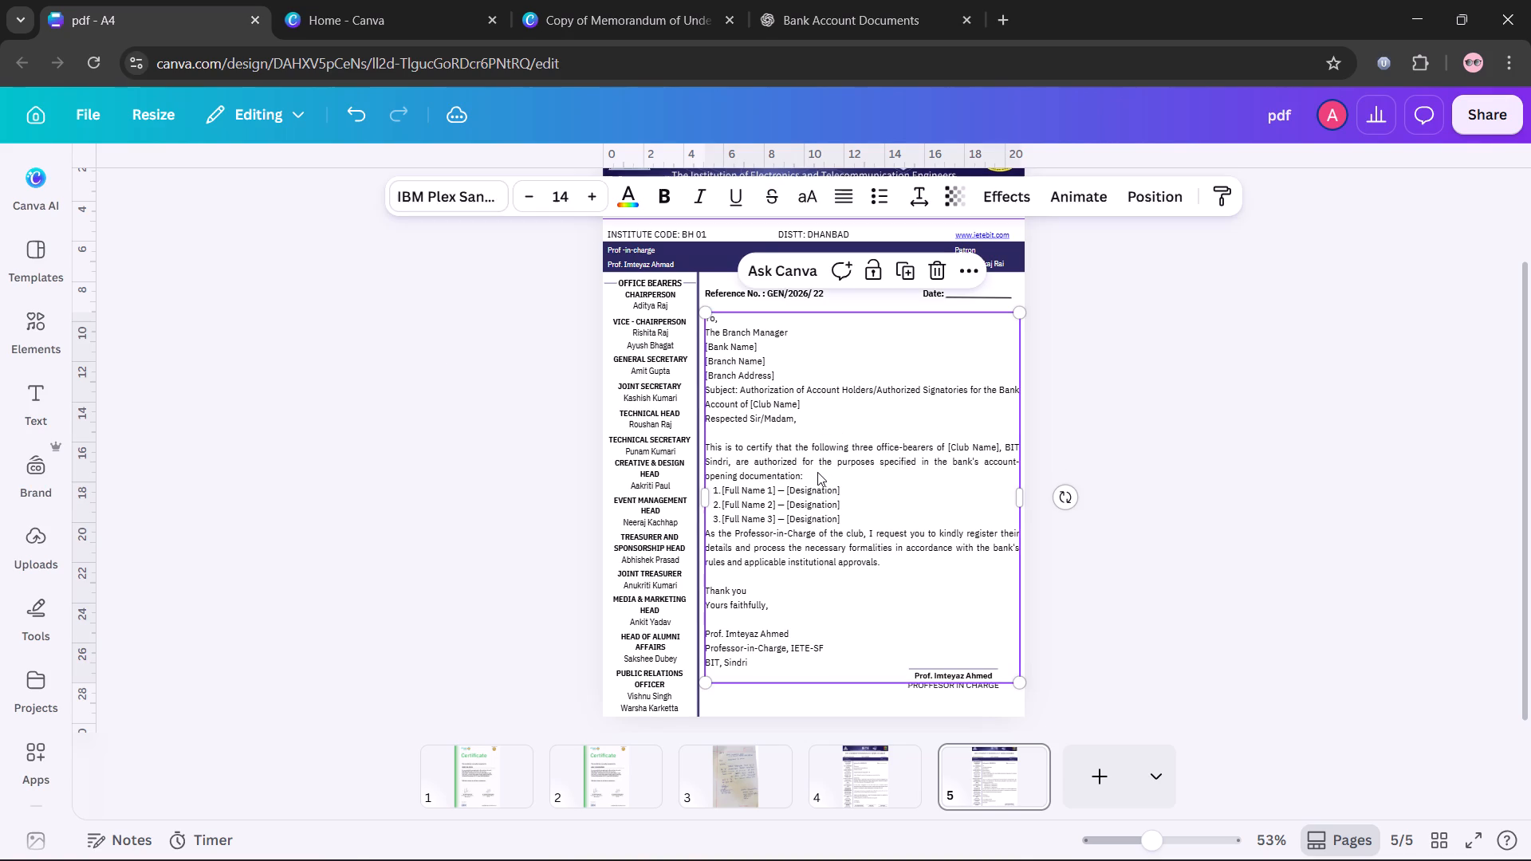
left_click(769, 363)
key("BackSpace")
key("BackSpace")
key("BackSpace")
key("BackSpace")
key("BackSpace")
key("BackSpace")
key("BackSpace")
key("BackSpace")
key("BackSpace")
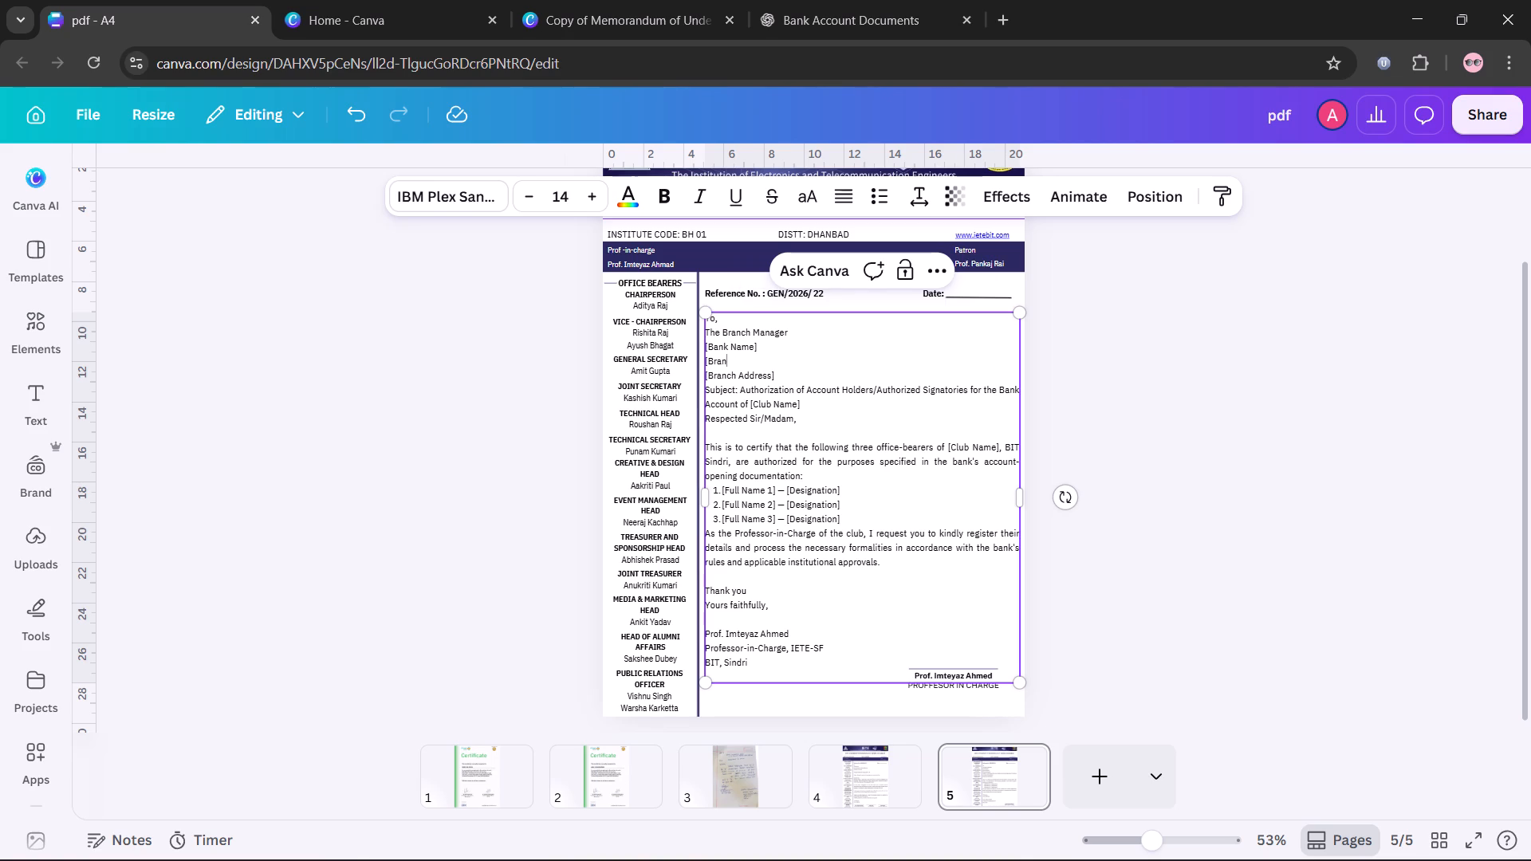
key("BackSpace")
key("BackSpace")
key("BackSpace")
key("BackSpace")
key("BackSpace")
key("BackSpace")
key("BackSpace")
key("BackSpace")
key("BackSpace")
key("BackSpace")
key("BackSpace")
key("BackSpace")
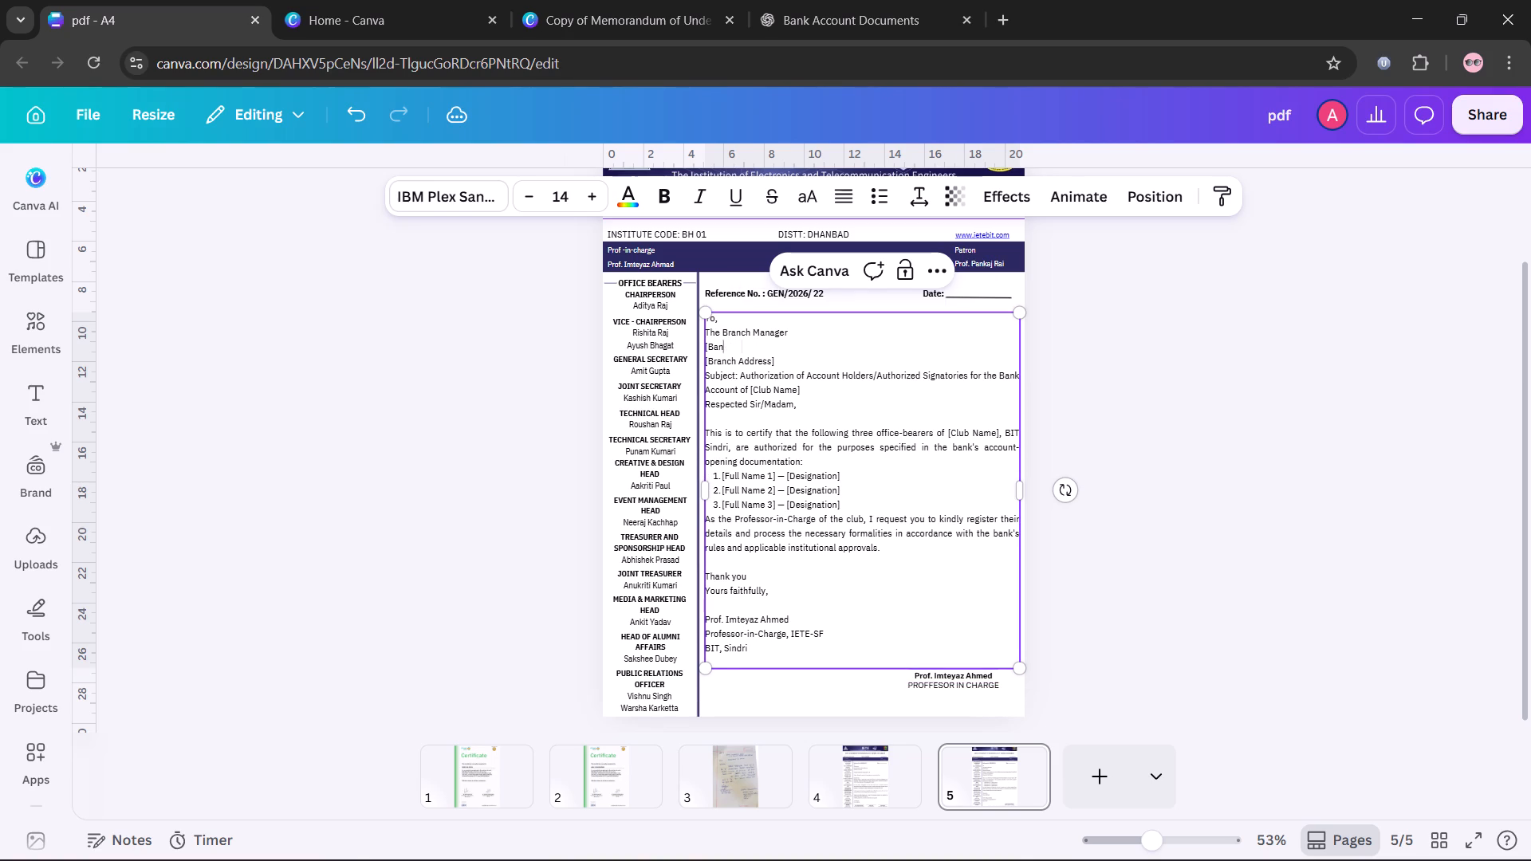
key("BackSpace")
key("BackSpace")
key("BackSpace")
key("BackSpace")
type("BA")
type("ank Of India")
key("comma")
Replace the [Branch Address] placeholder with "Sindri, Dhanbad" and add a blank line before the subject.
key("Down")
key("Right")
key("Right")
key("Right")
key("ctrl+BackSpace")
key("ctrl+BackSpace")
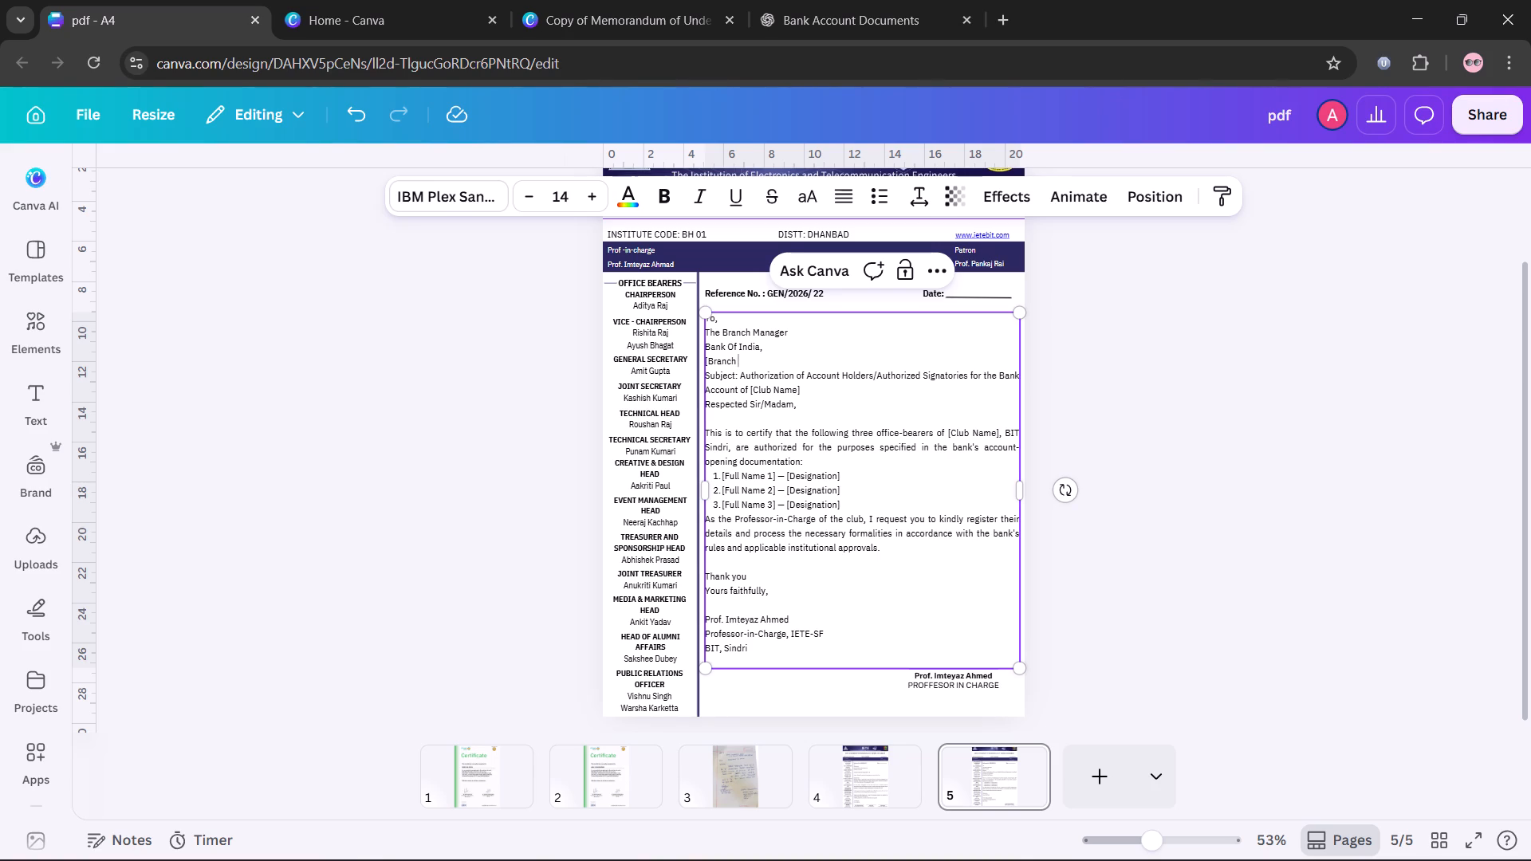
key("ctrl+BackSpace")
key("ctrl+BackSpace")
type("Sindri")
type(", dhanbad")
key("Left")
key("Left")
key("Left")
key("Left")
key("Left")
key("Left")
key("Left")
key("Right")
key("BackSpace")
key("shift+d")
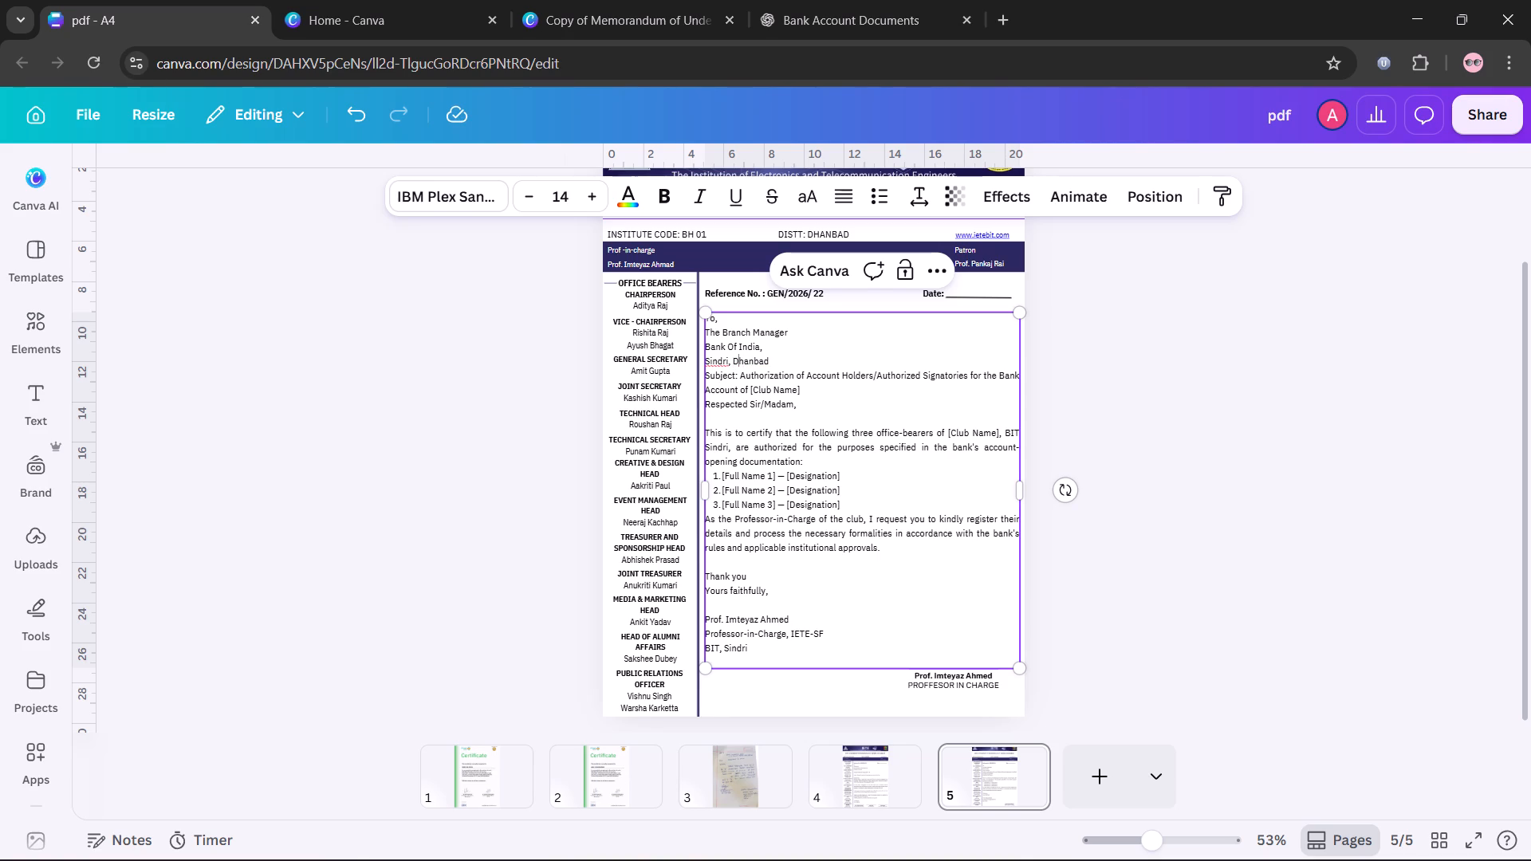
left_click(781, 367)
key("Return")
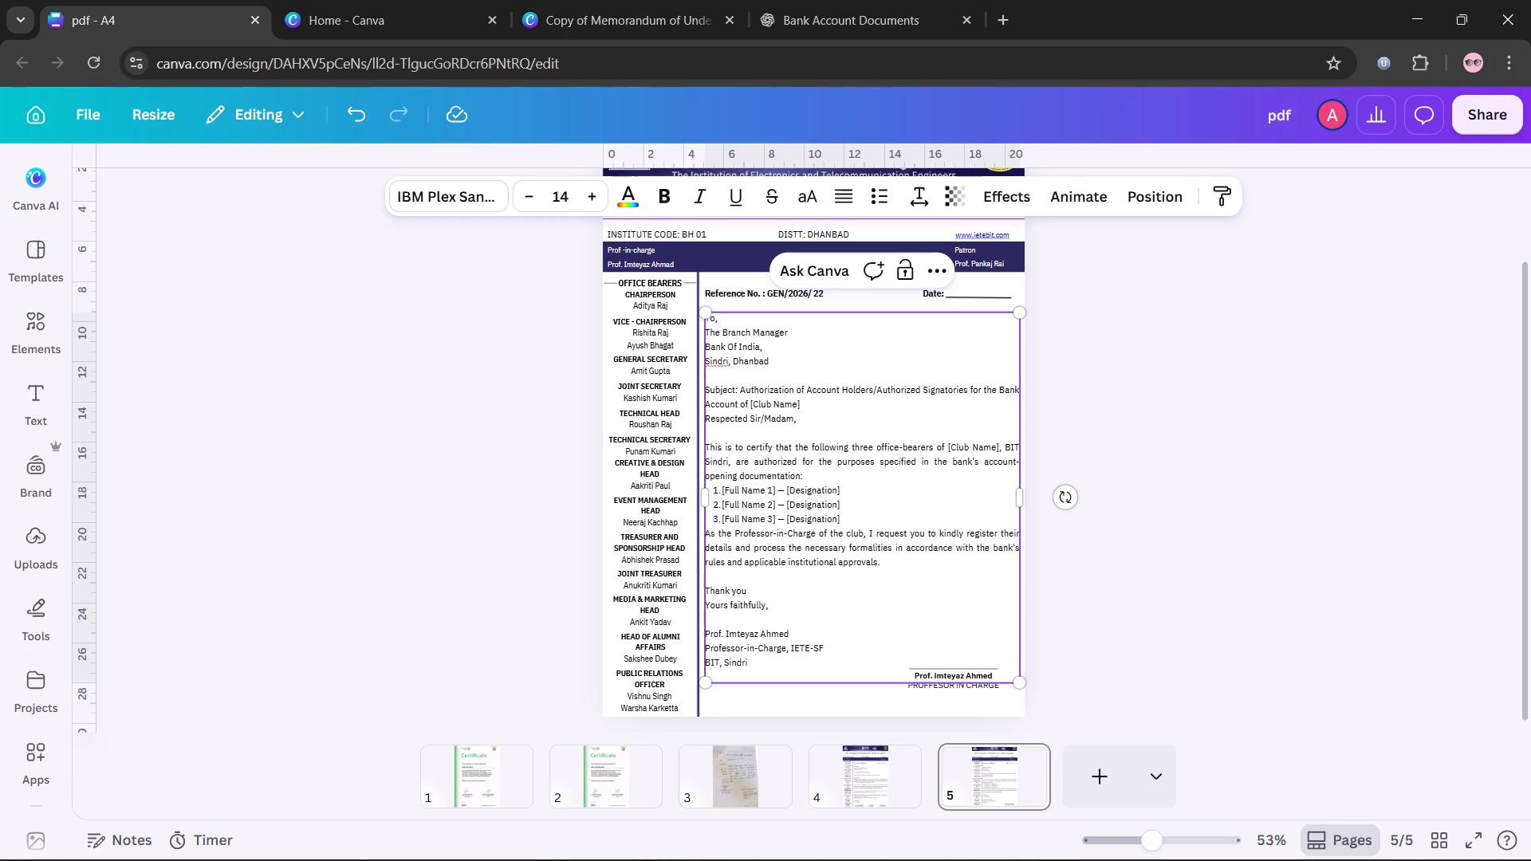
Delete "/Authorized Signatories" from the subject line, leaving single spacing before "for the Bank Account".
left_click(874, 391)
key("Right")
left_click_drag(967, 389, 882, 391)
left_click_drag(882, 391, 872, 391)
key("BackSpace")
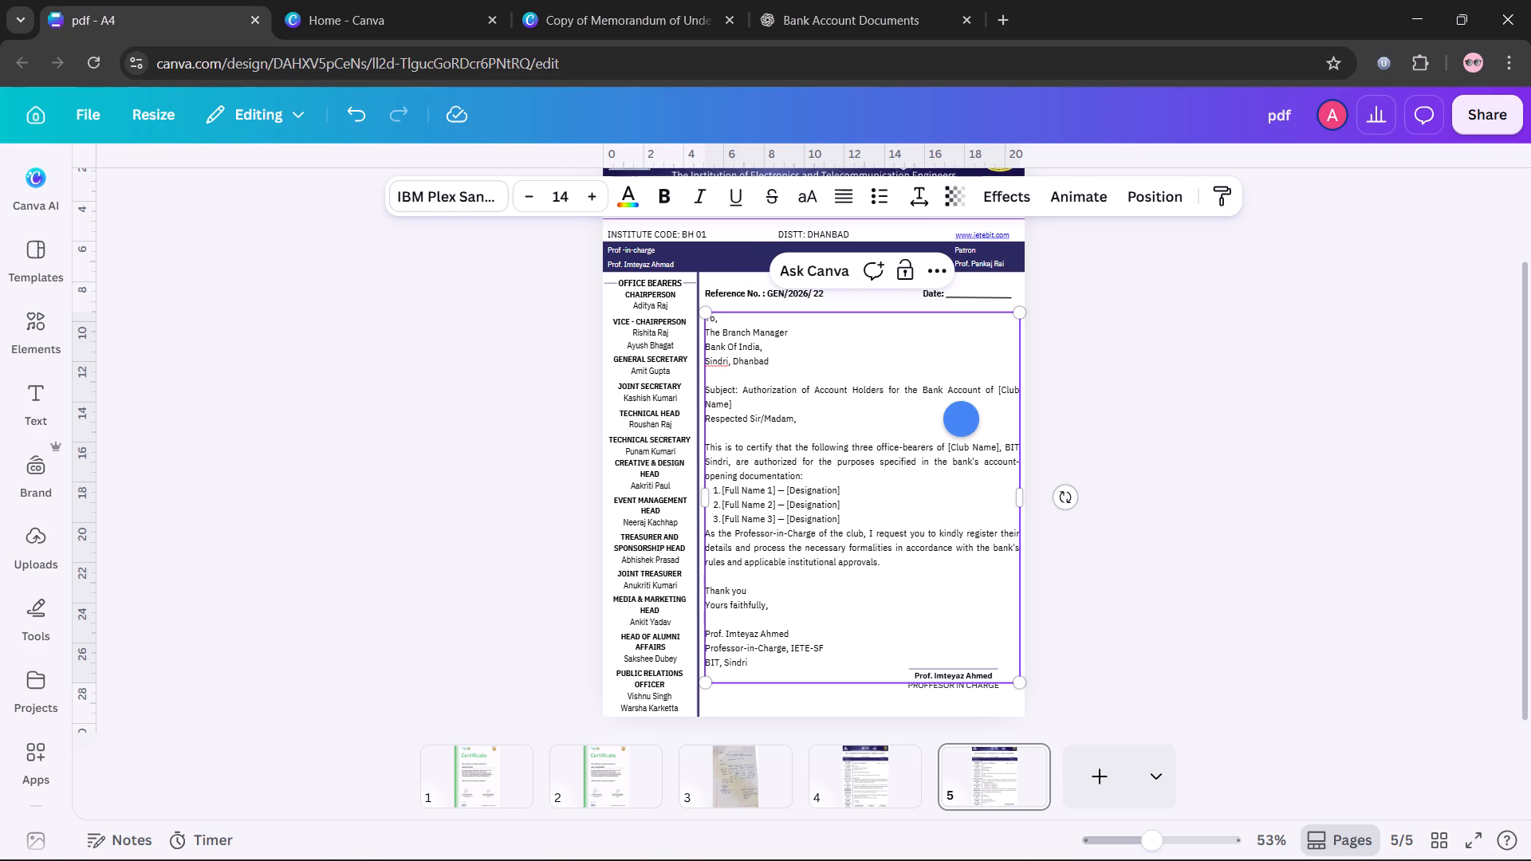
key("Right")
key("BackSpace")
key("space")
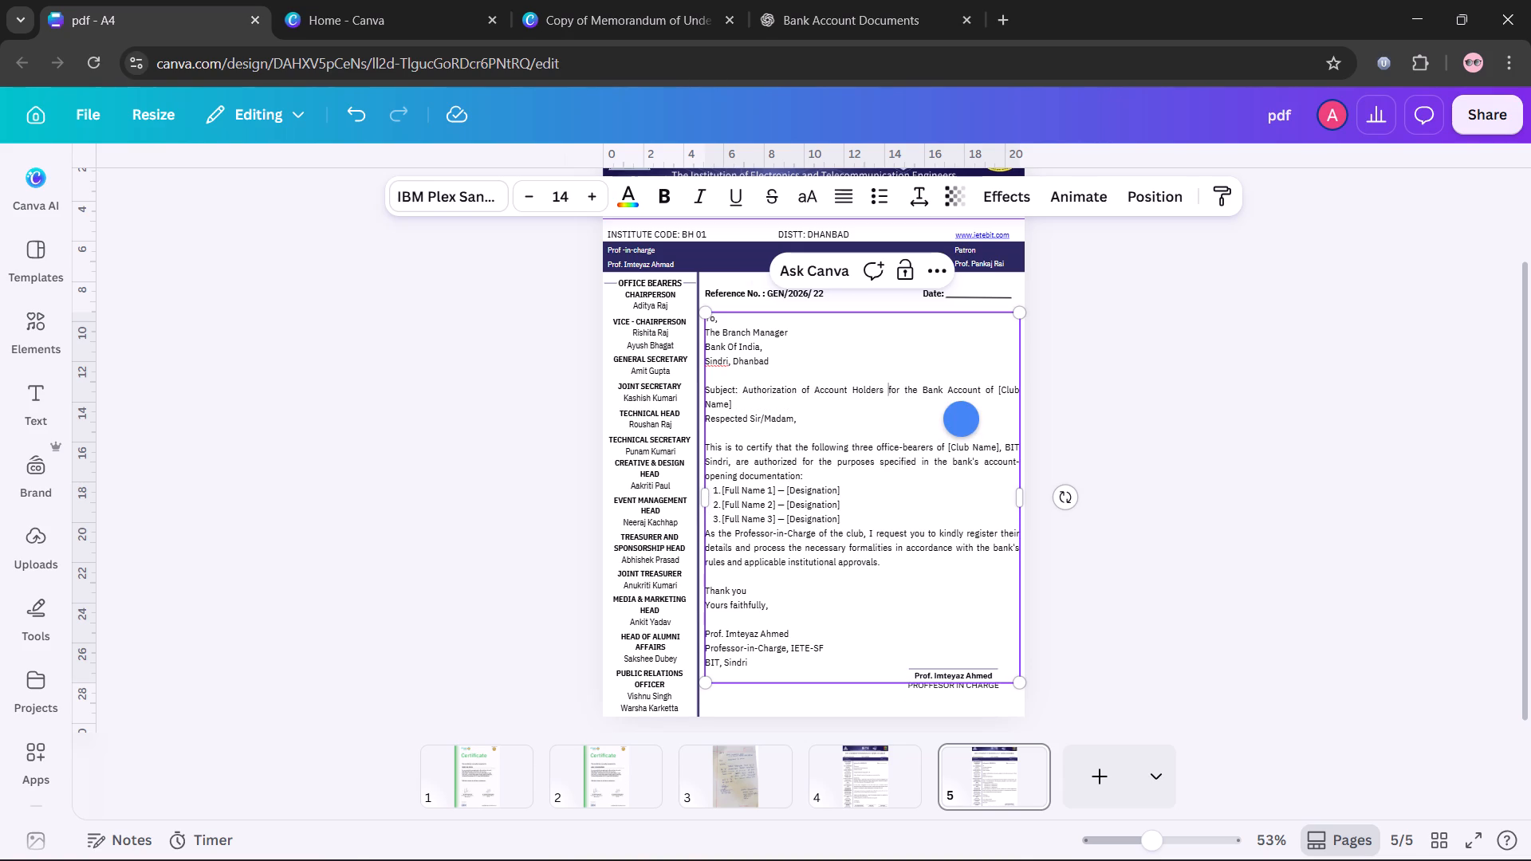
Replace the [Club Name] placeholder in the subject line with "IETE-SF" and add a blank line before the salutation.
left_click(766, 407)
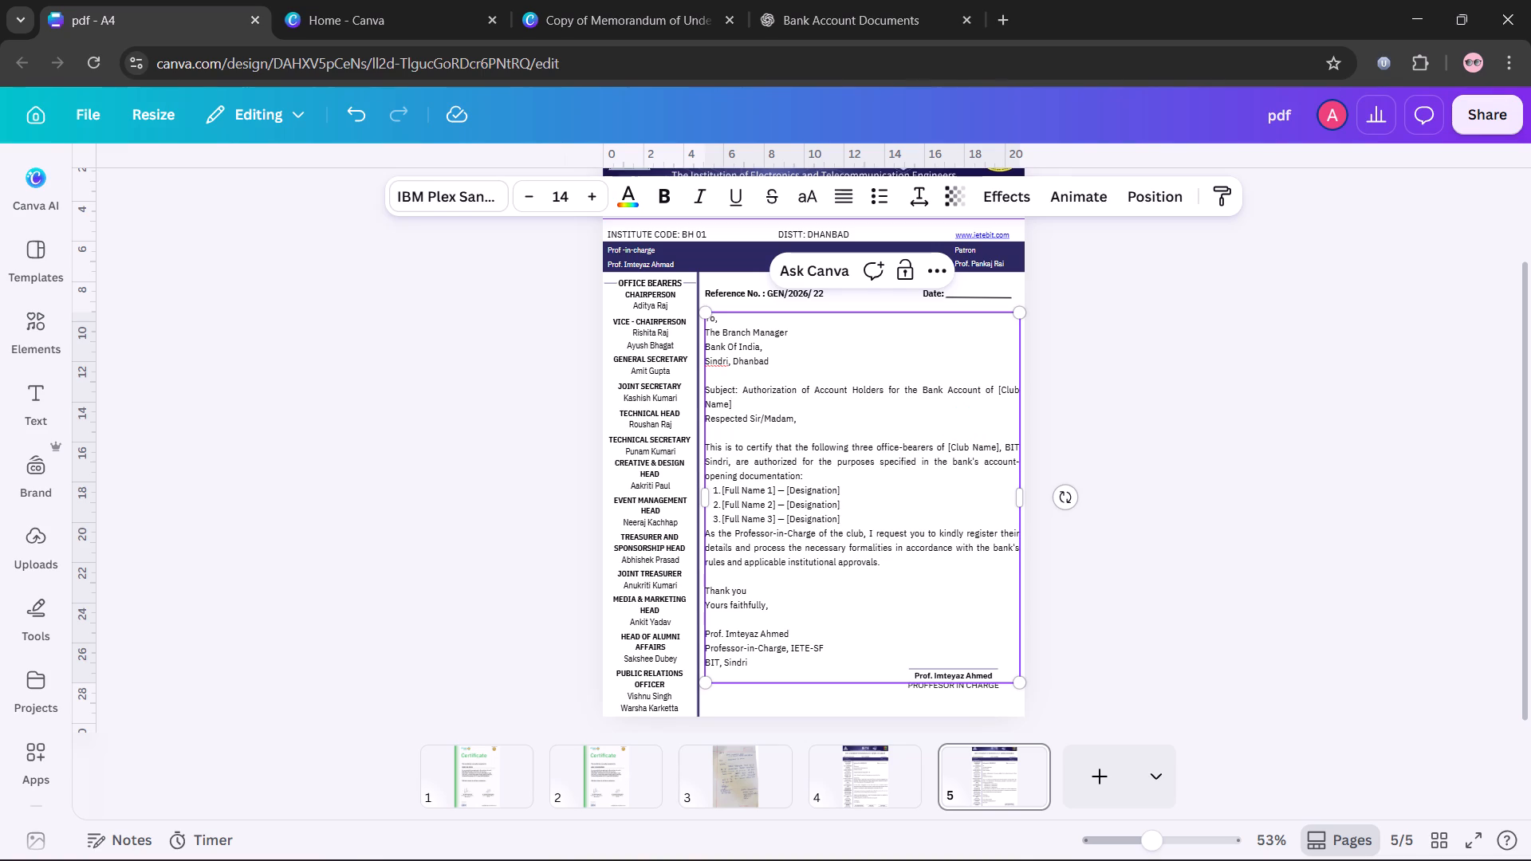
key("BackSpace")
key("BackSpace")
key("BackSpace")
key("BackSpace")
key("BackSpace")
key("BackSpace")
key("BackSpace")
key("BackSpace")
key("BackSpace")
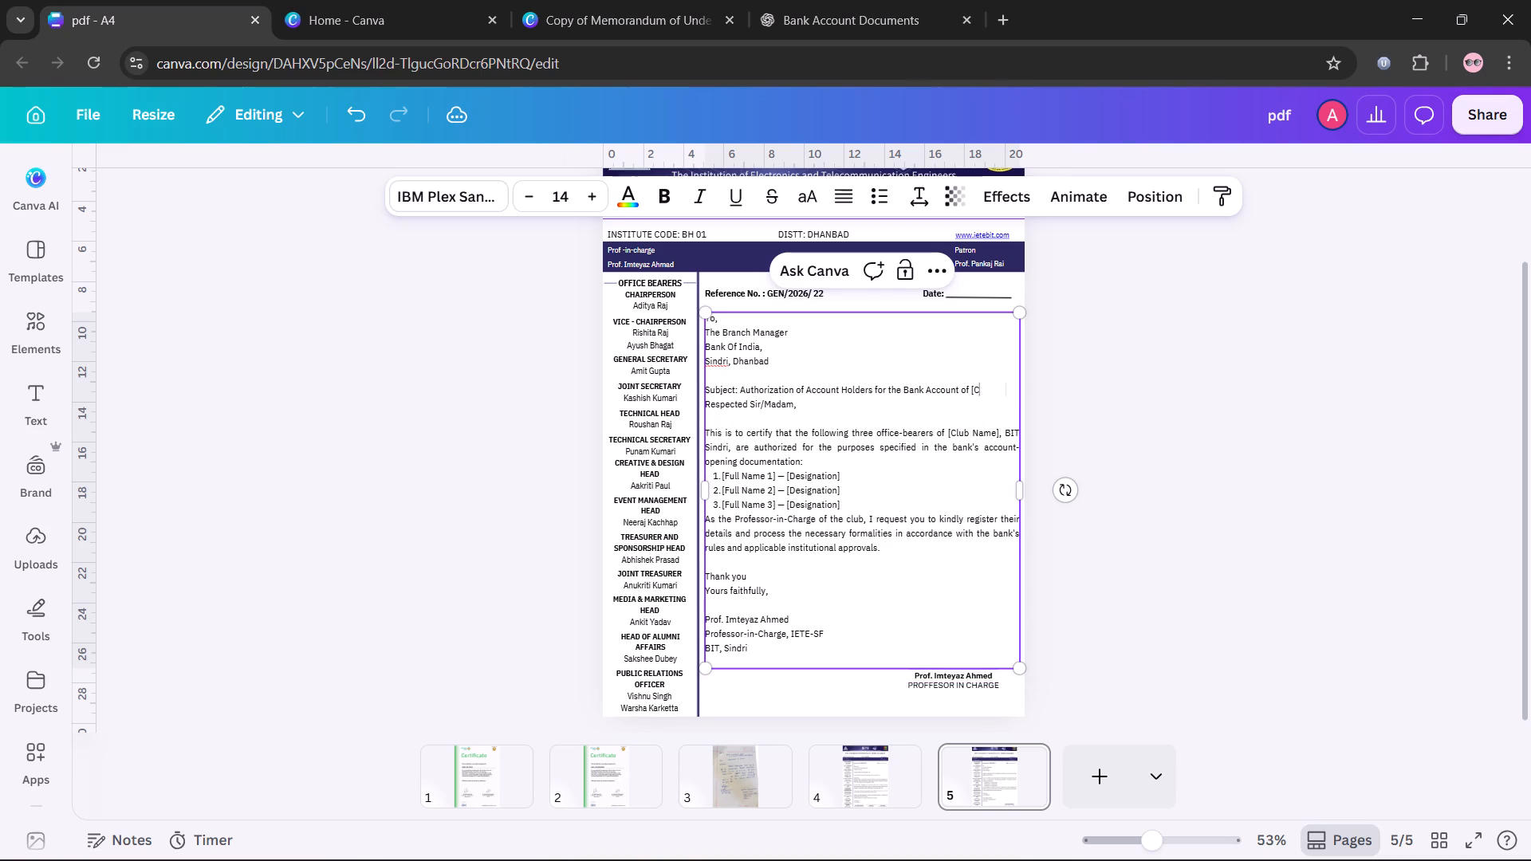
key("BackSpace")
key("BackSpace")
type("IEE")
key("shift+BackSpace")
type("TE")
type("-SF")
key("Return")
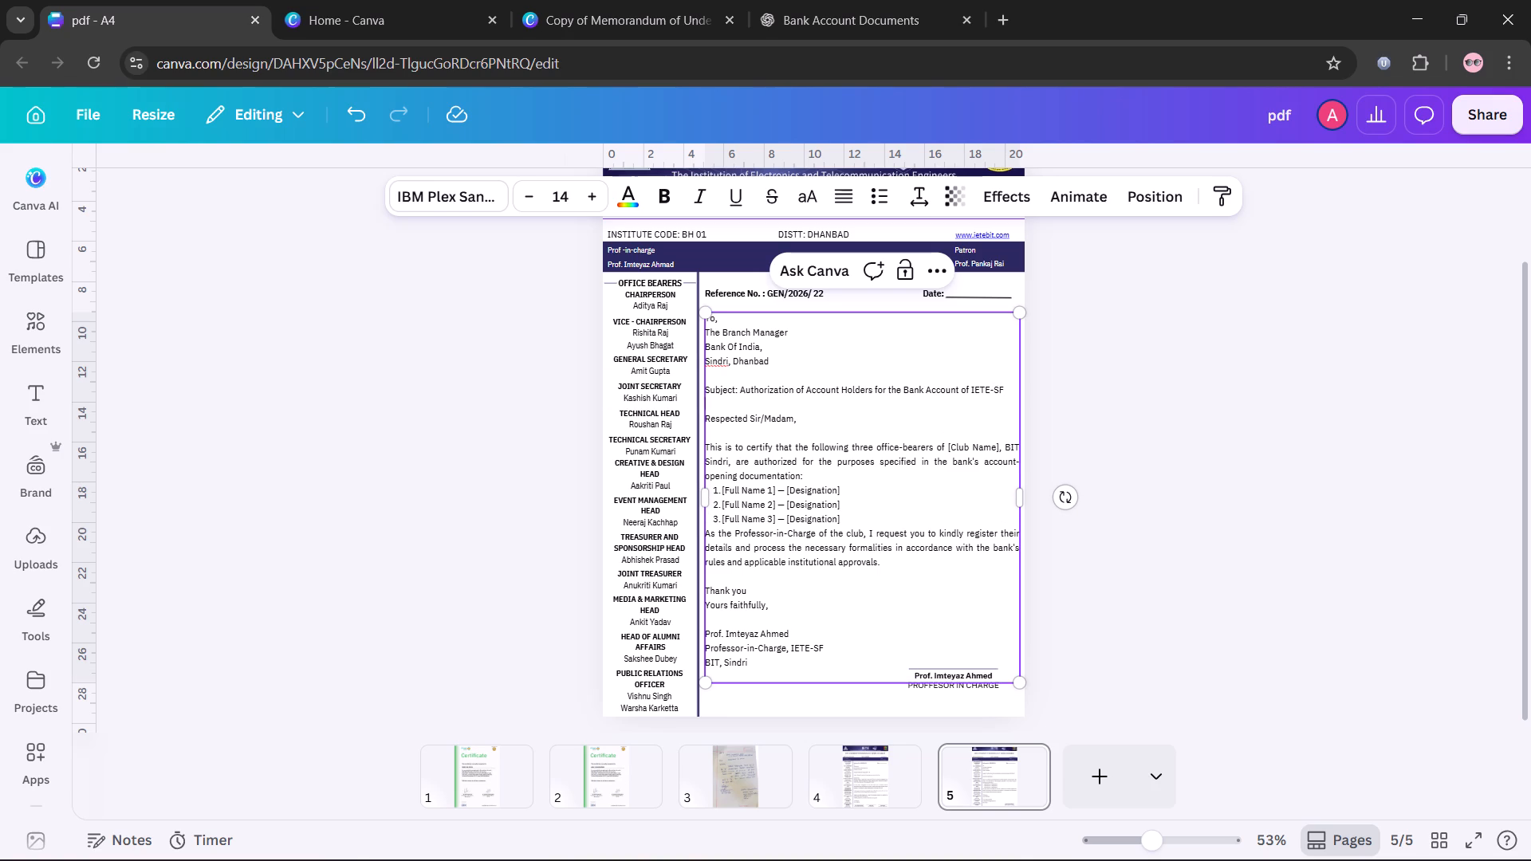
left_click(816, 427)
left_click(1262, 383)
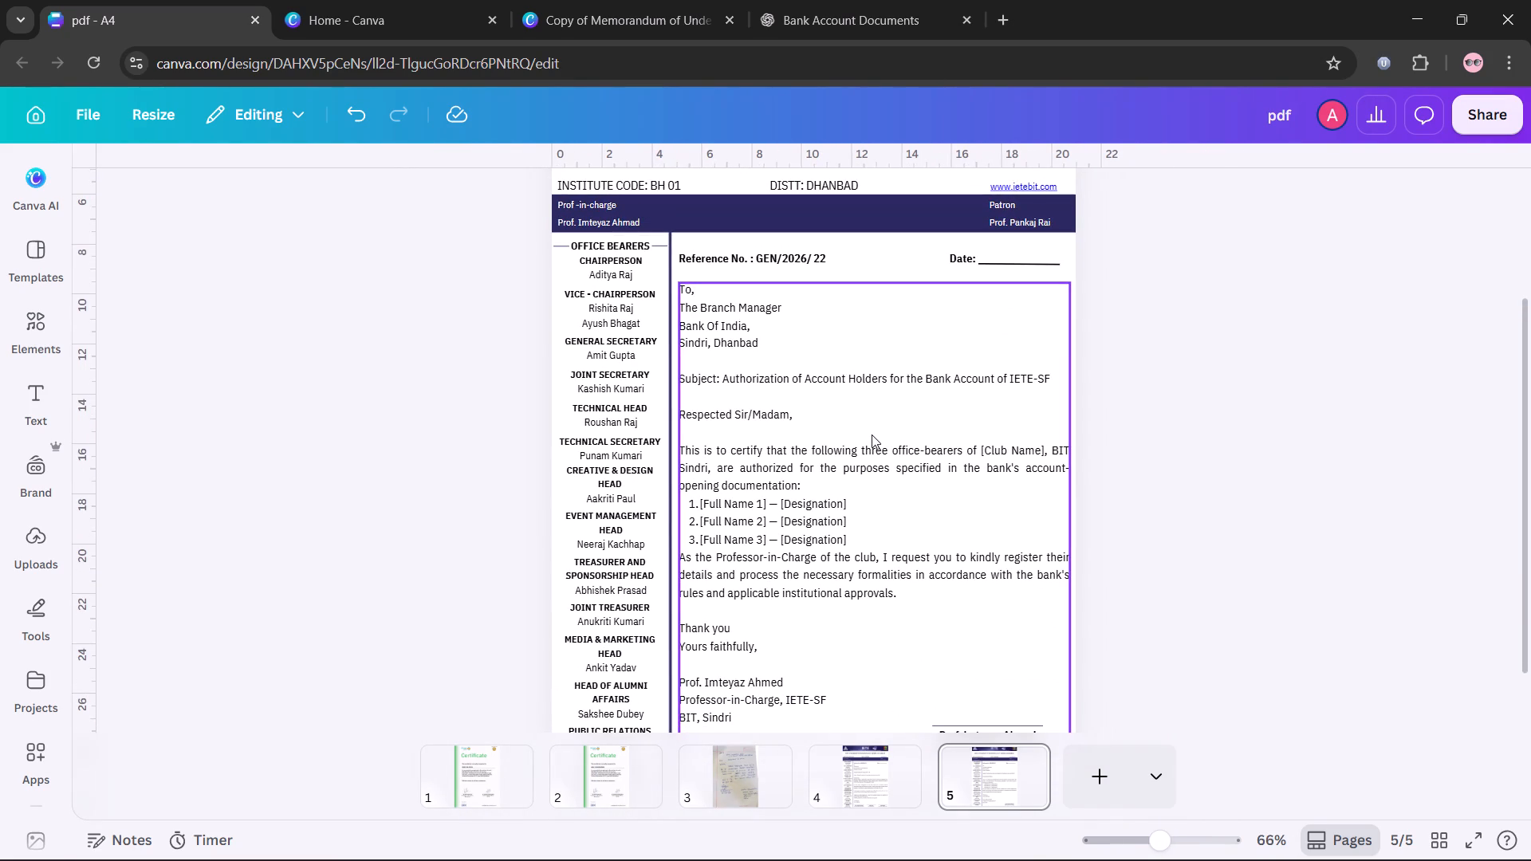
scroll(872, 434, "down", 1)
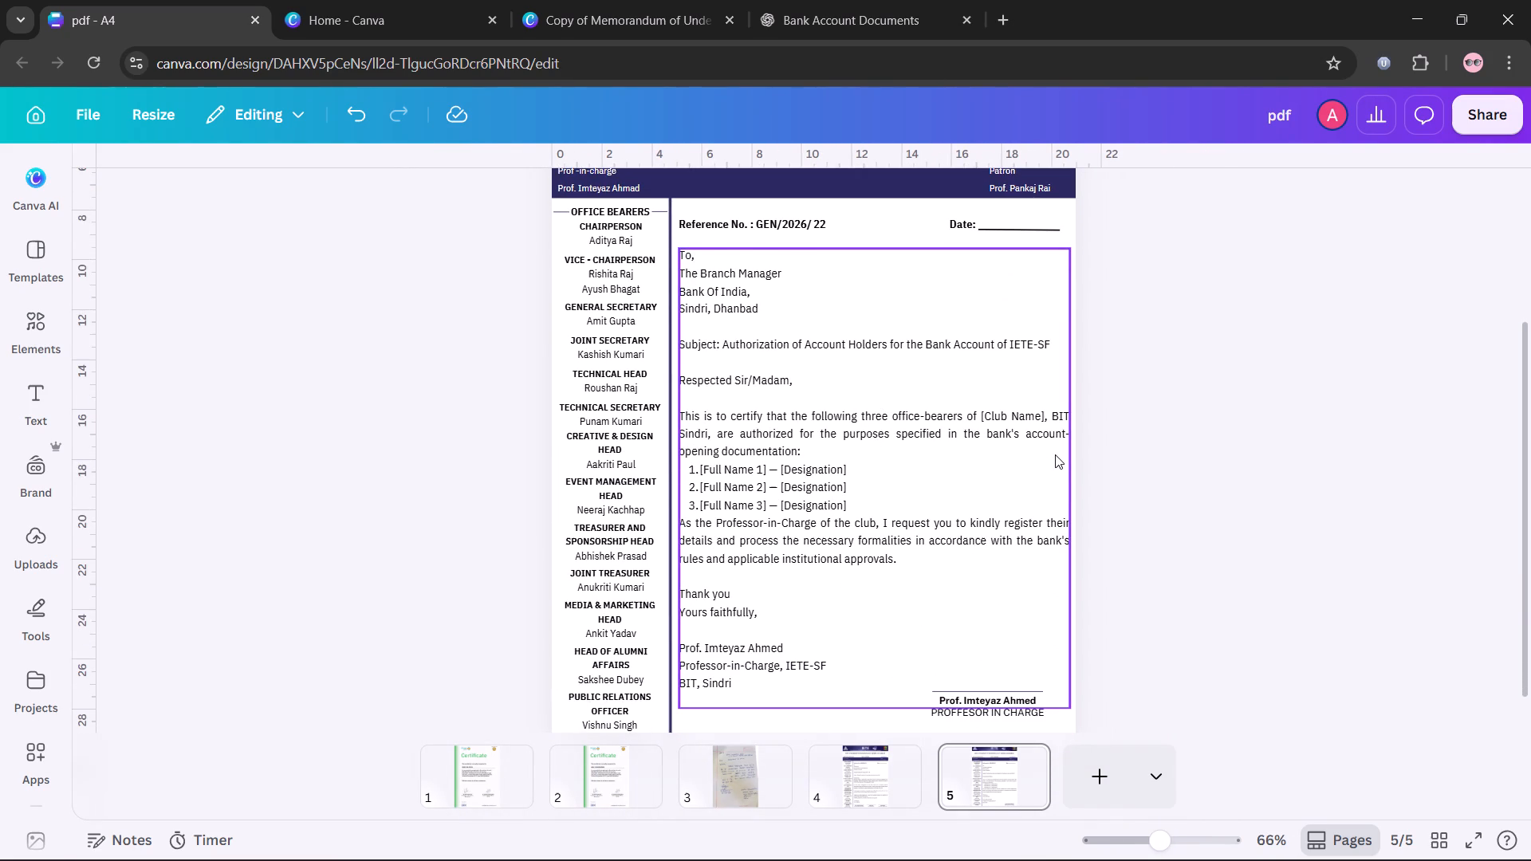
left_click(1039, 411)
left_click(1039, 411)
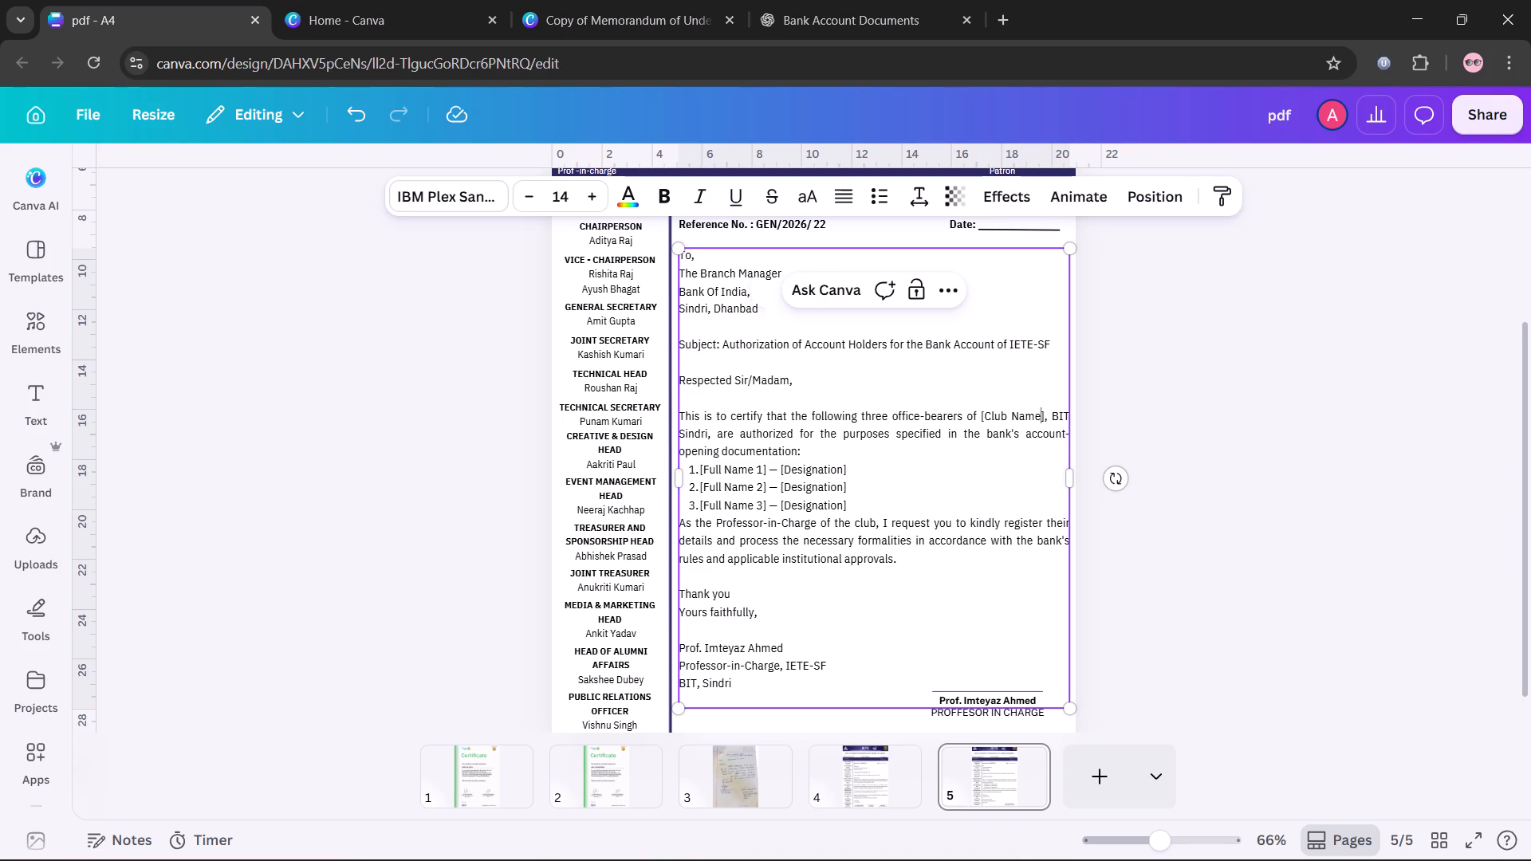
left_click(1043, 415)
key("BackSpace")
key("BackSpace")
key("BackSpace")
key("BackSpace")
key("BackSpace")
key("BackSpace")
key("BackSpace")
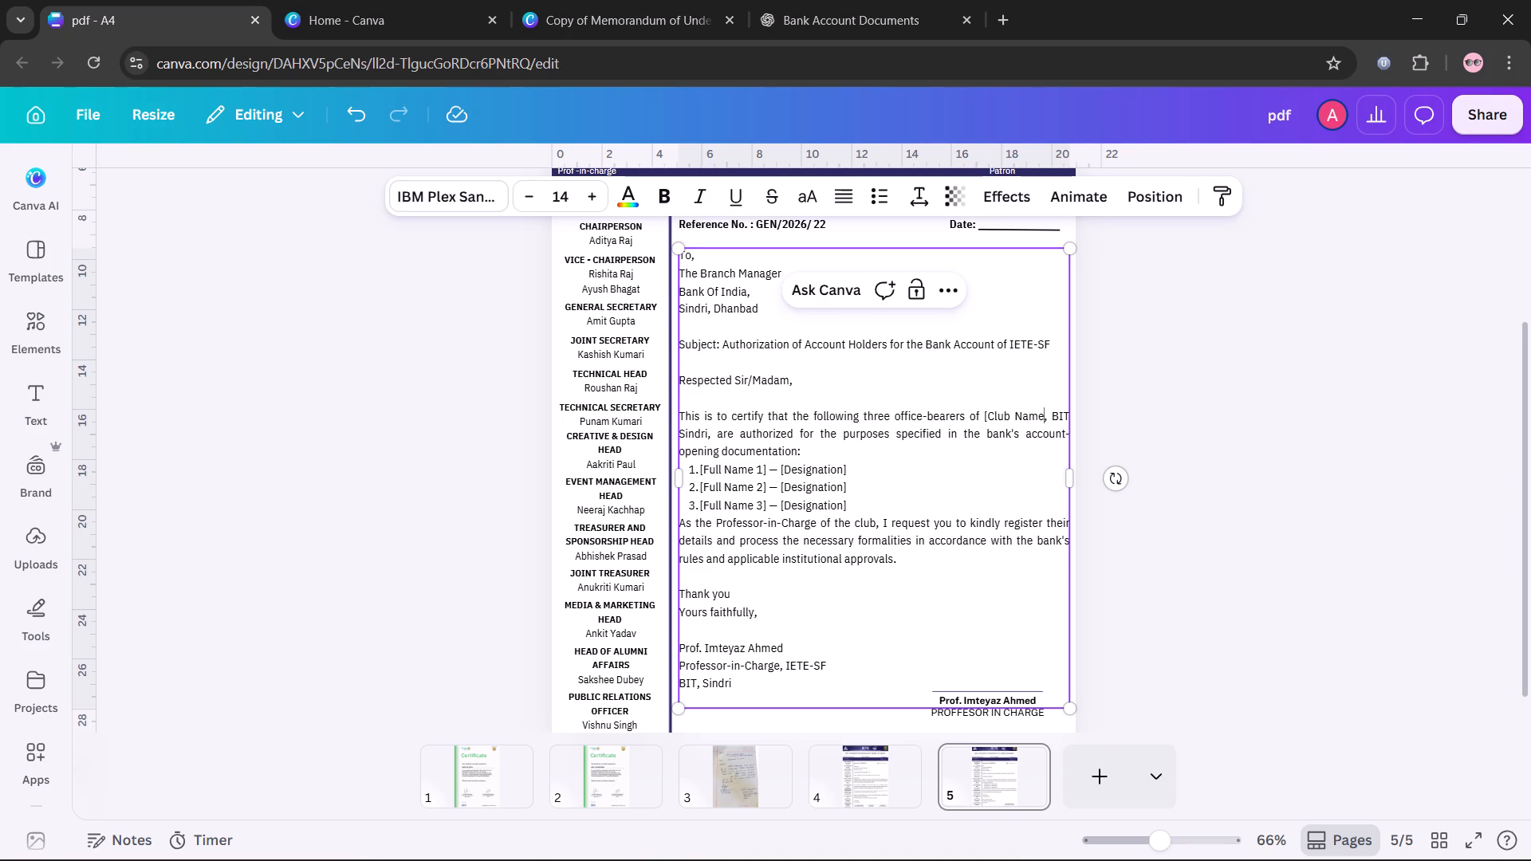
key("BackSpace")
key("BackSpace")
key("BackSpace")
key("BackSpace")
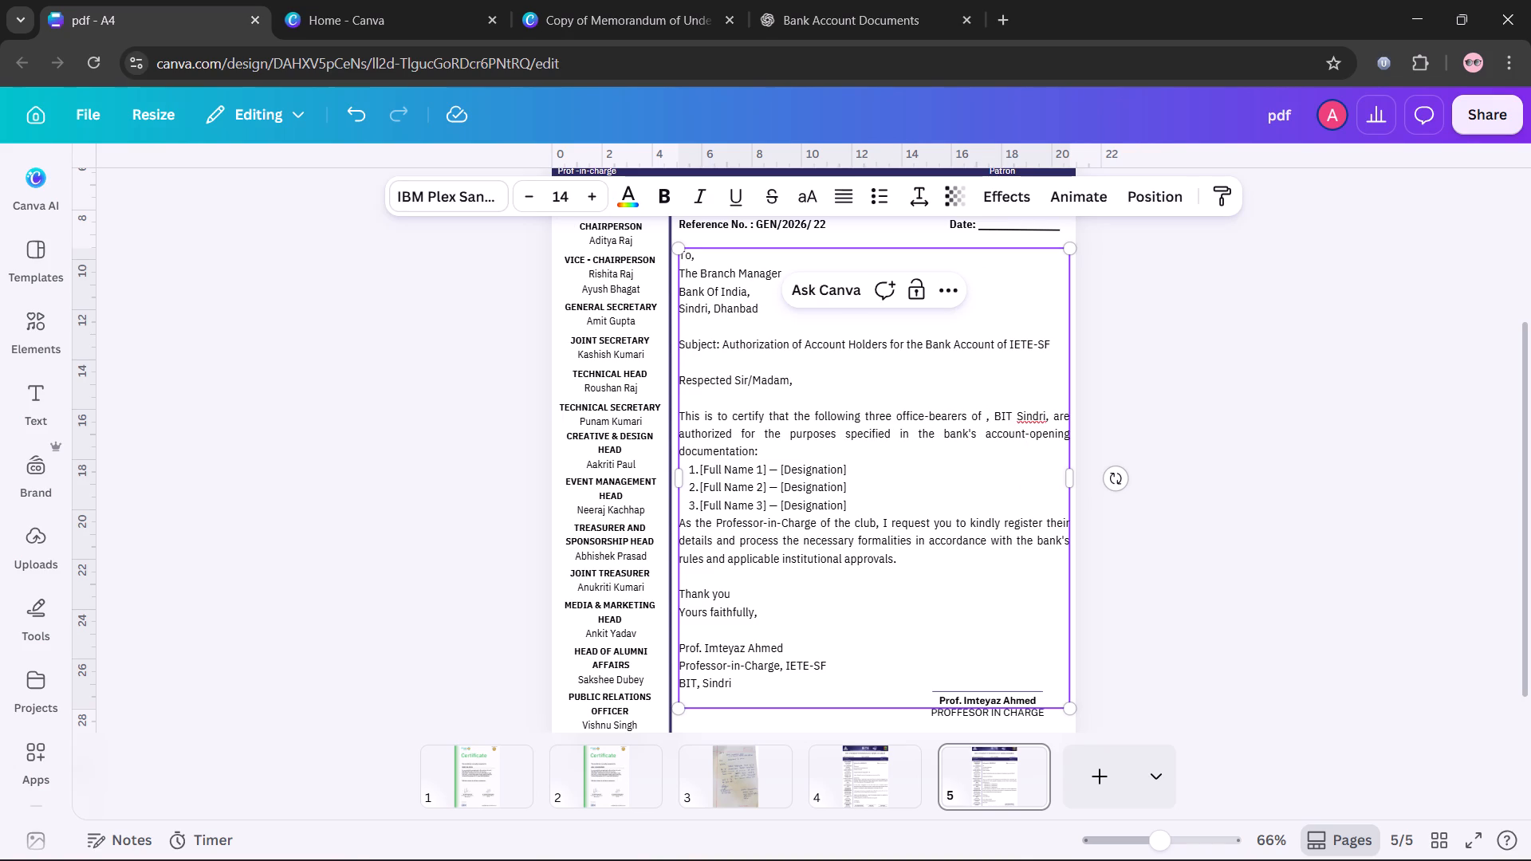
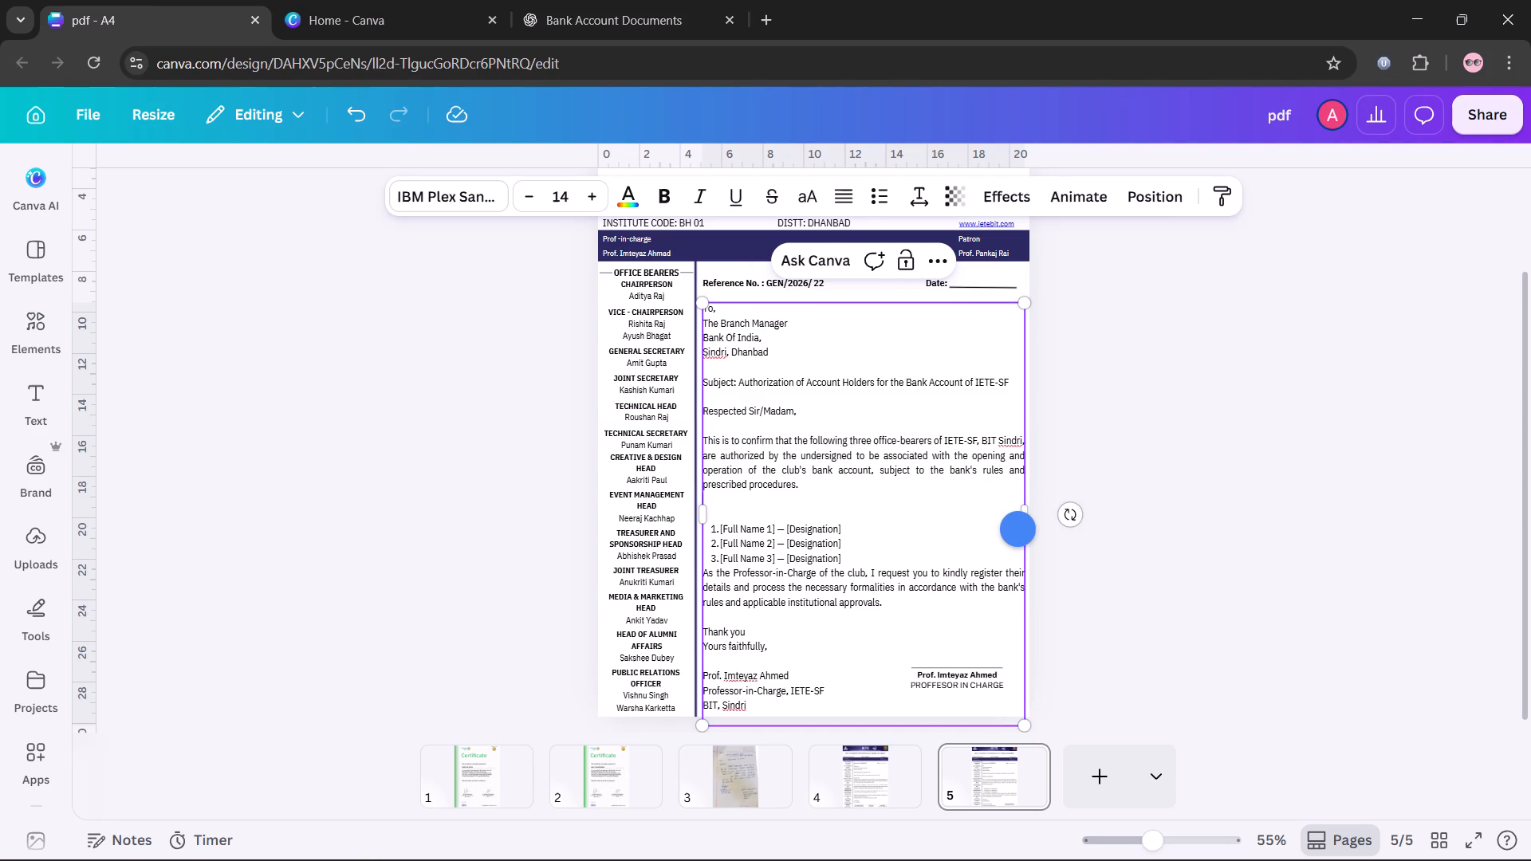
Leave a single empty line above the numbered name list and add a new line after its third entry.
left_click(726, 517)
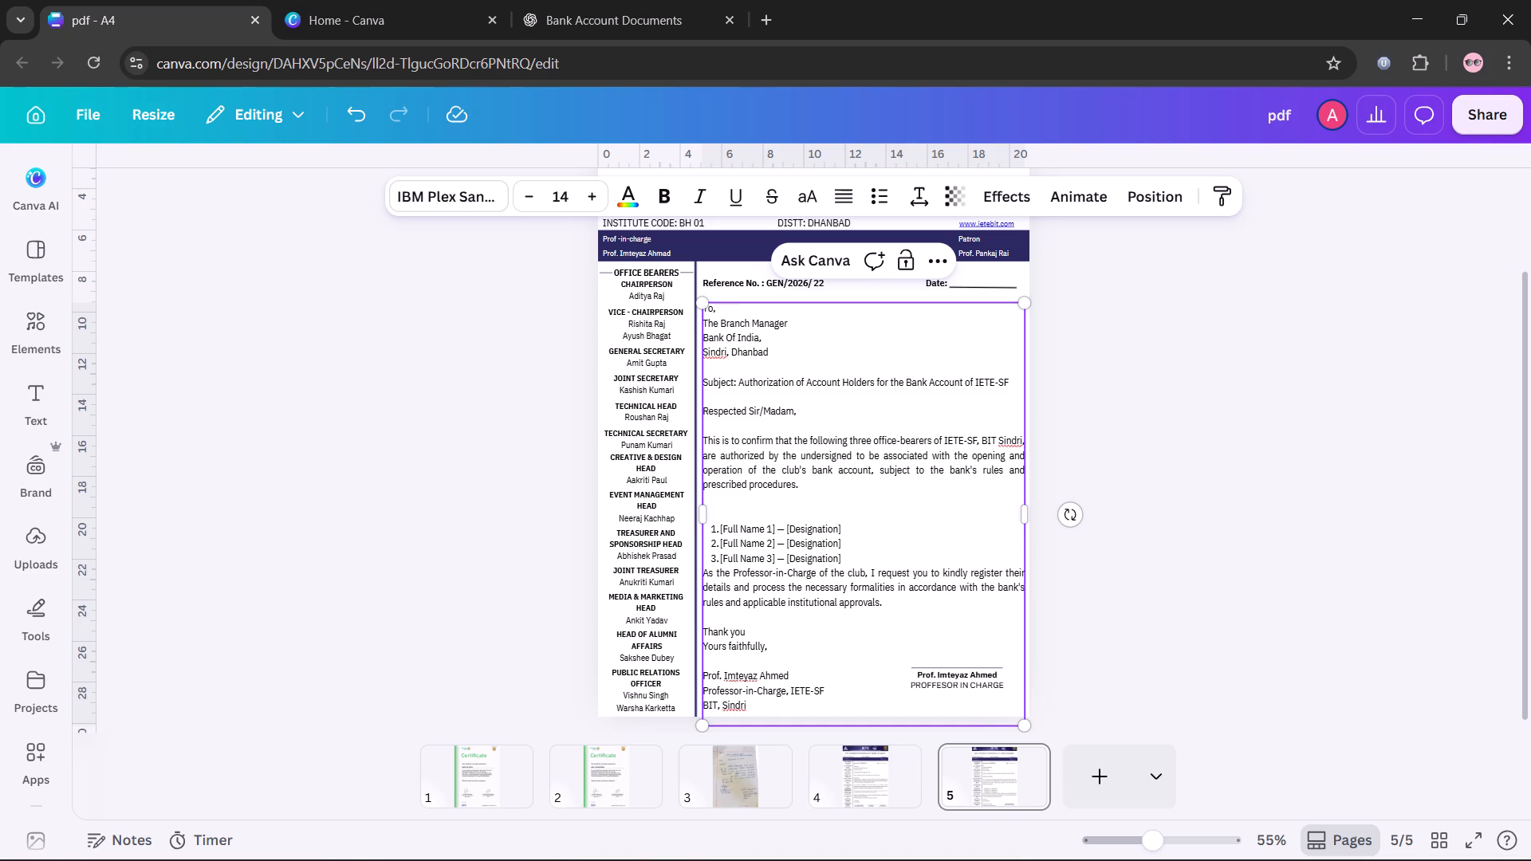
left_click(712, 517)
key("BackSpace")
key("BackSpace")
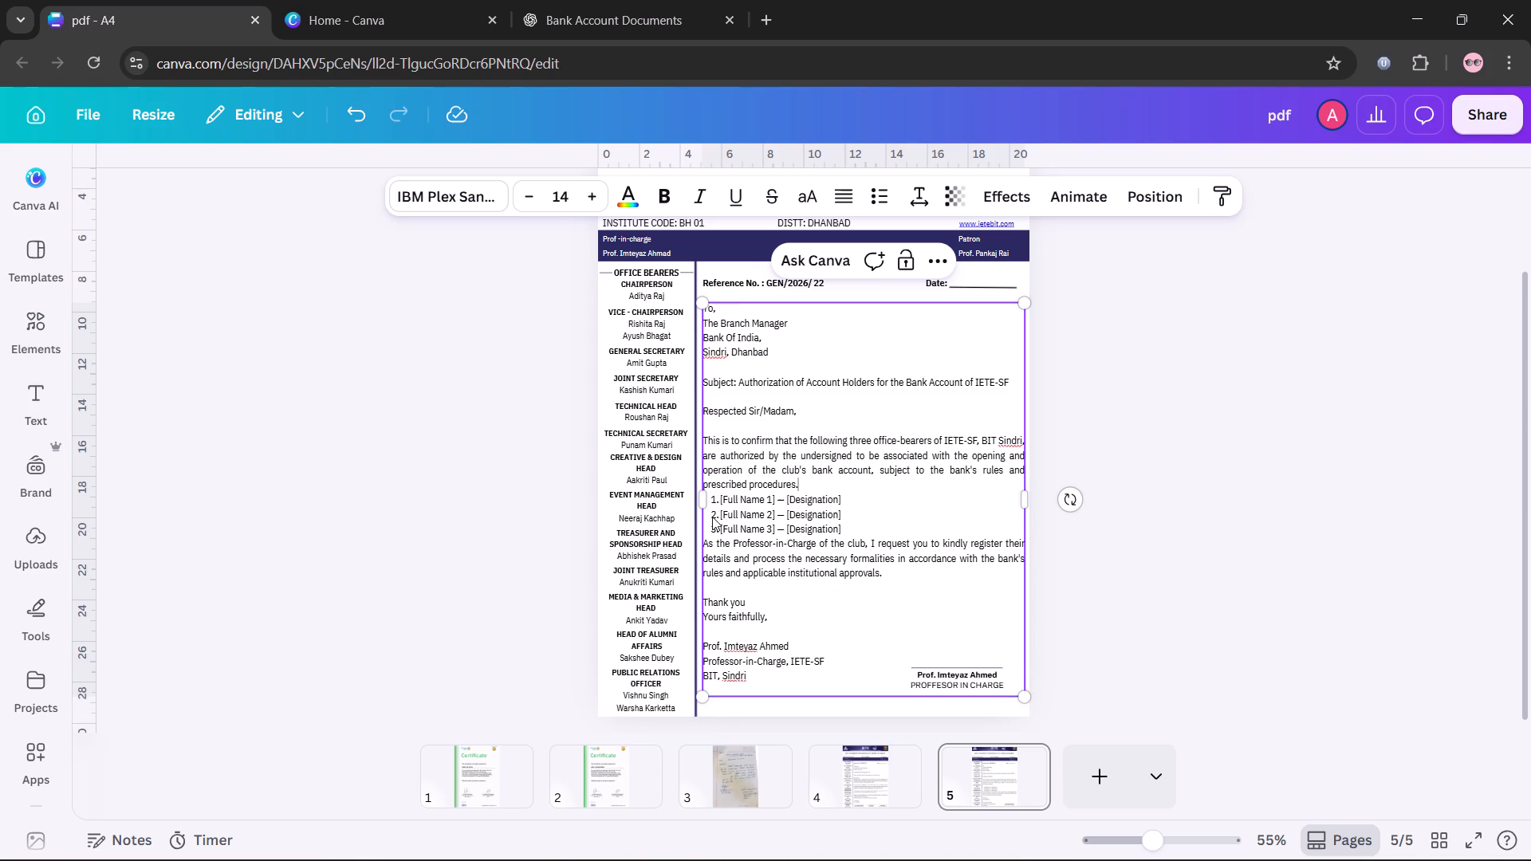
key("Return")
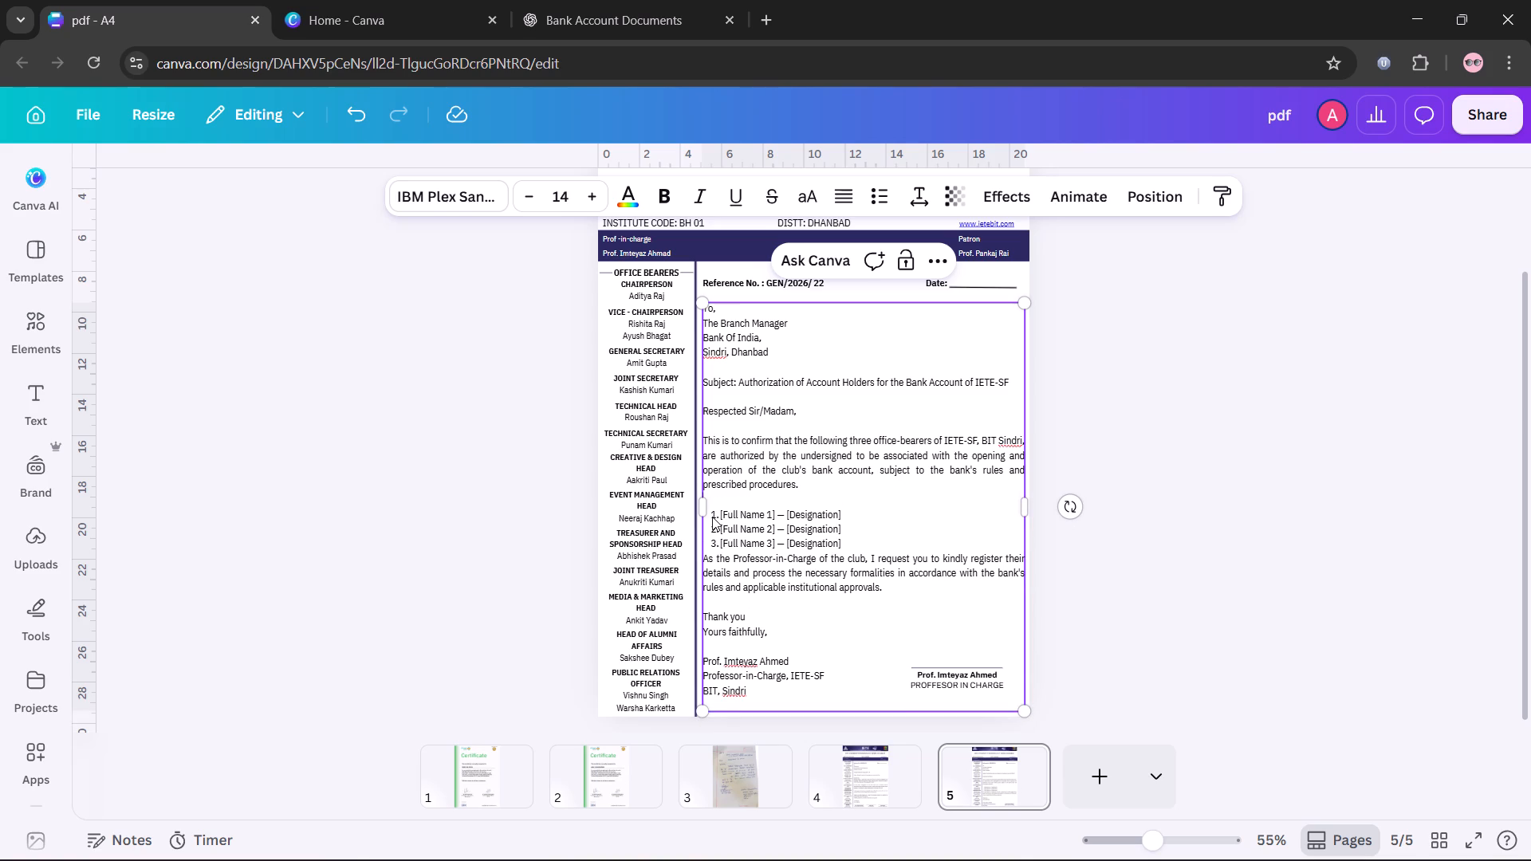
left_click(850, 542)
key("Return")
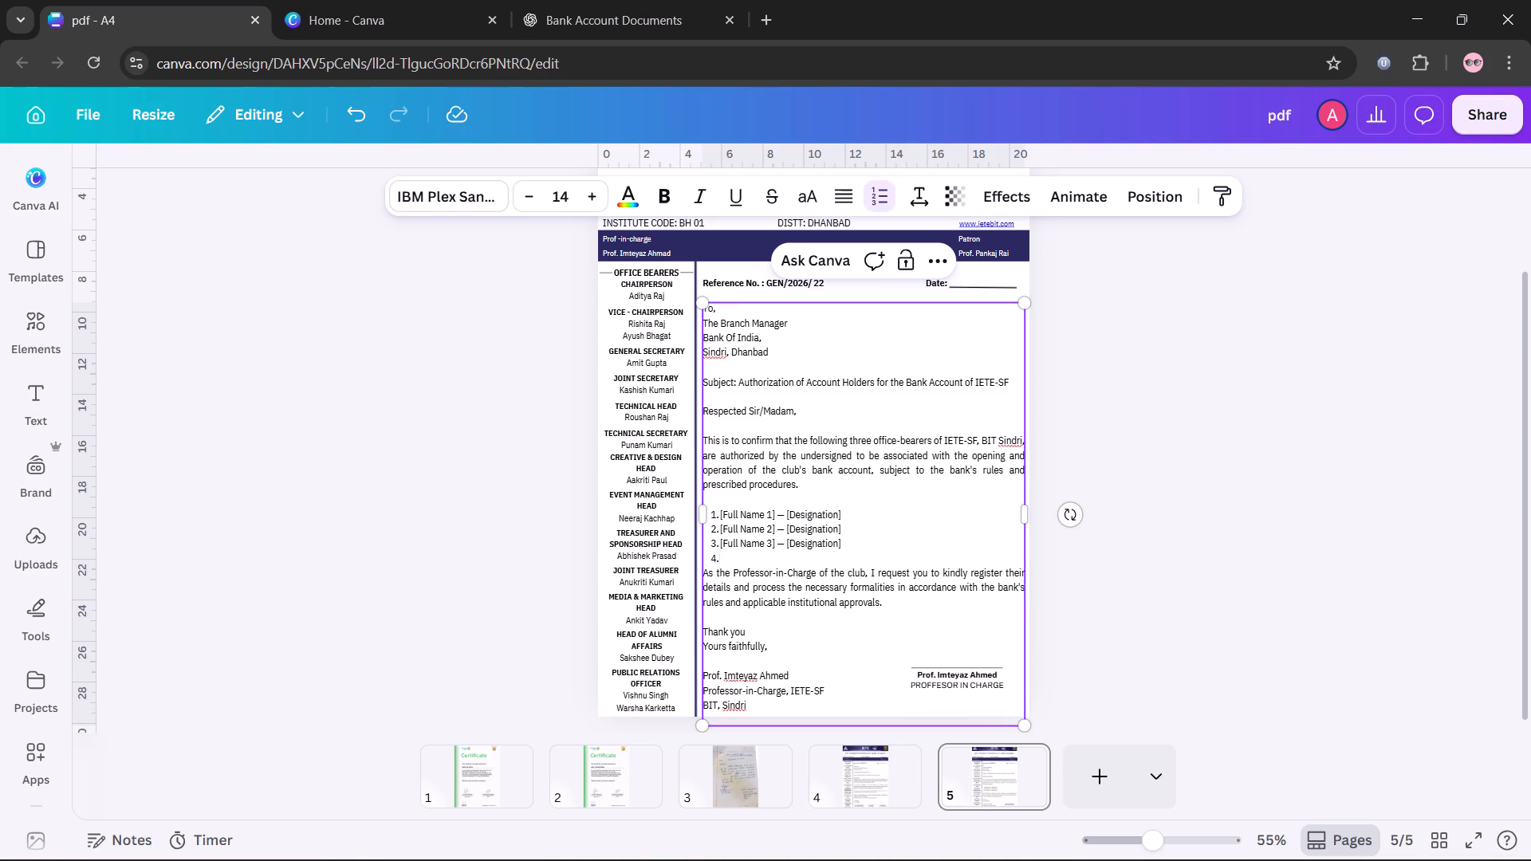
left_click(1169, 631)
Set the font size of the whole letter body text box to 13.
left_click(879, 584)
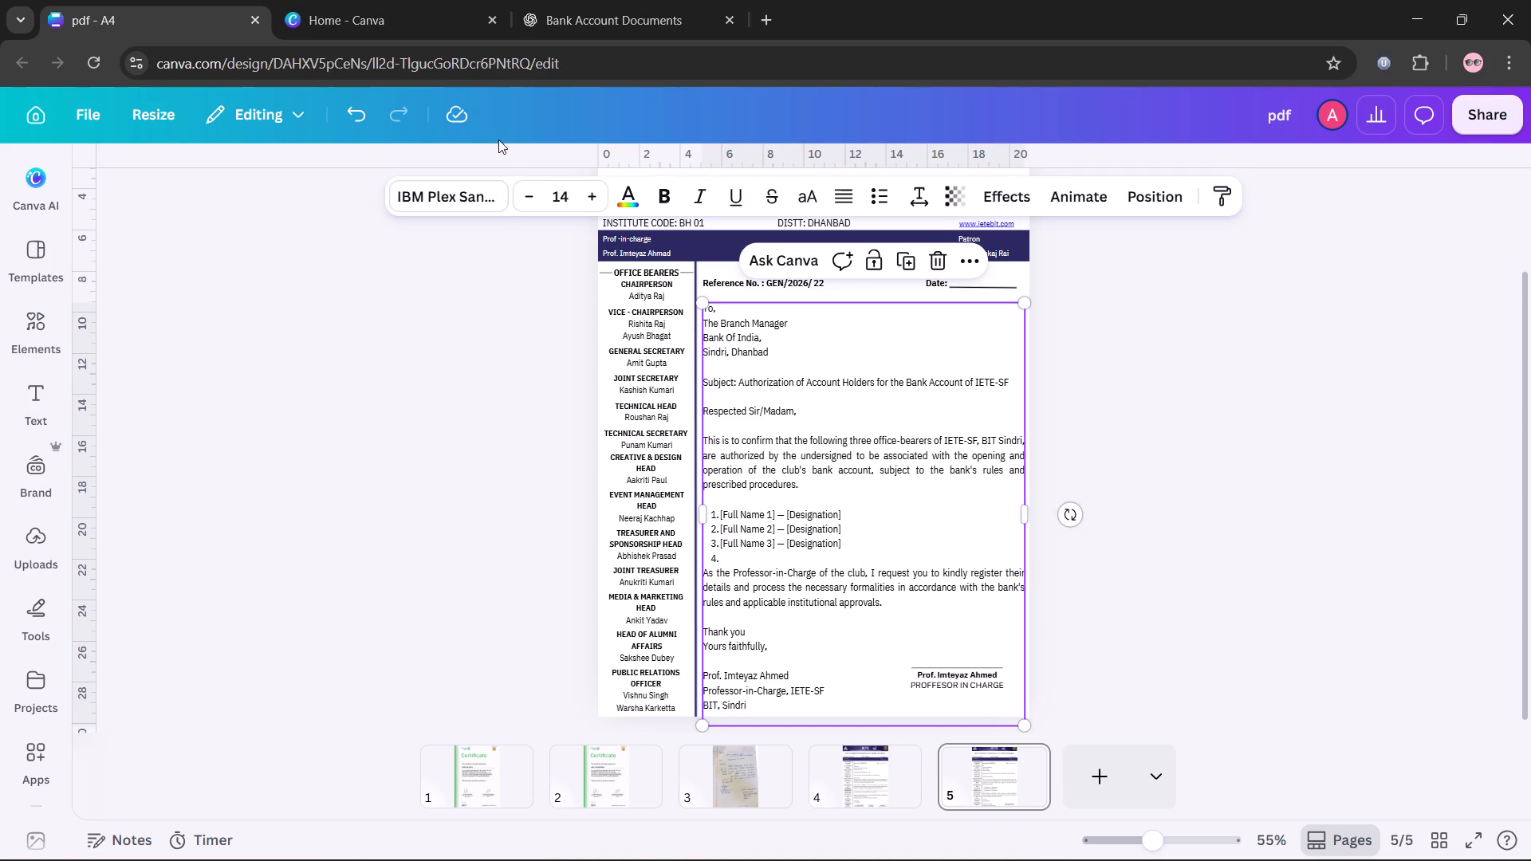
left_click(526, 199)
left_click(445, 399)
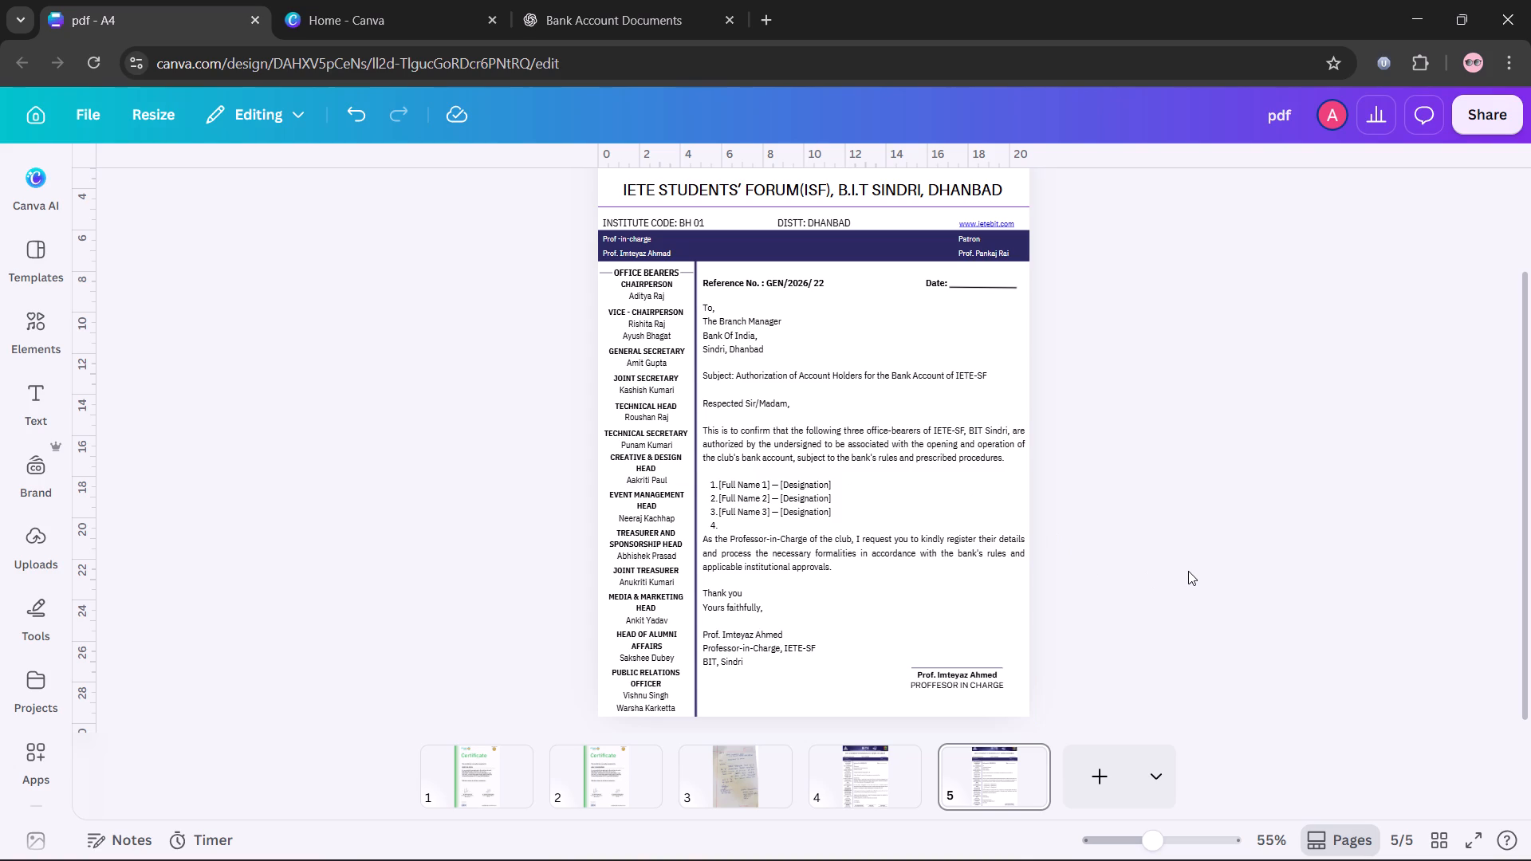
Remove the numbering from the empty fourth list line, leaving a blank line before "As the Professor-in-Charge".
left_click(754, 525)
left_click(754, 525)
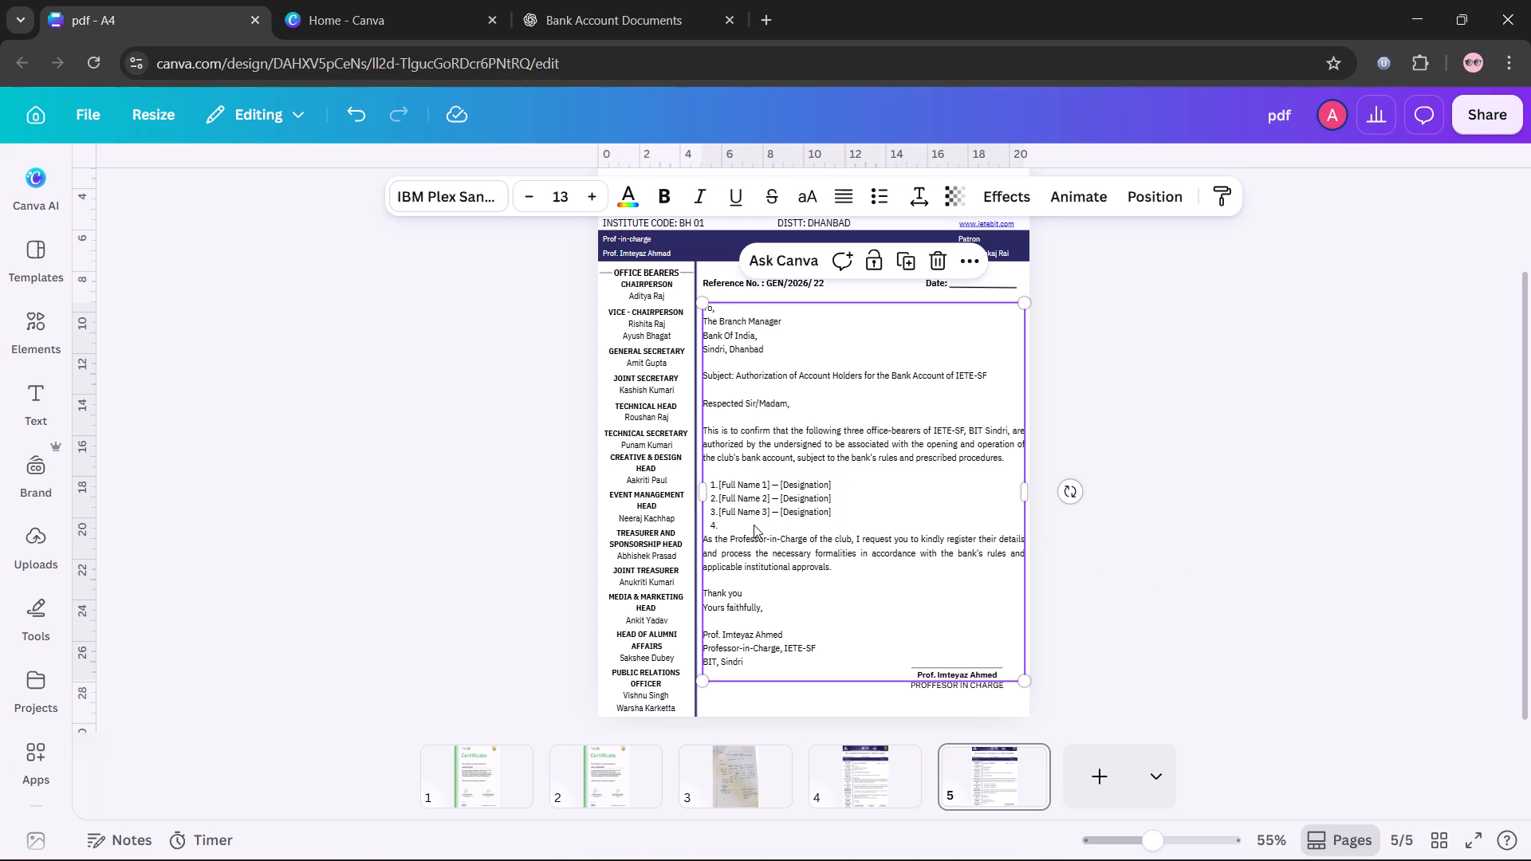
left_click(754, 525)
key("BackSpace")
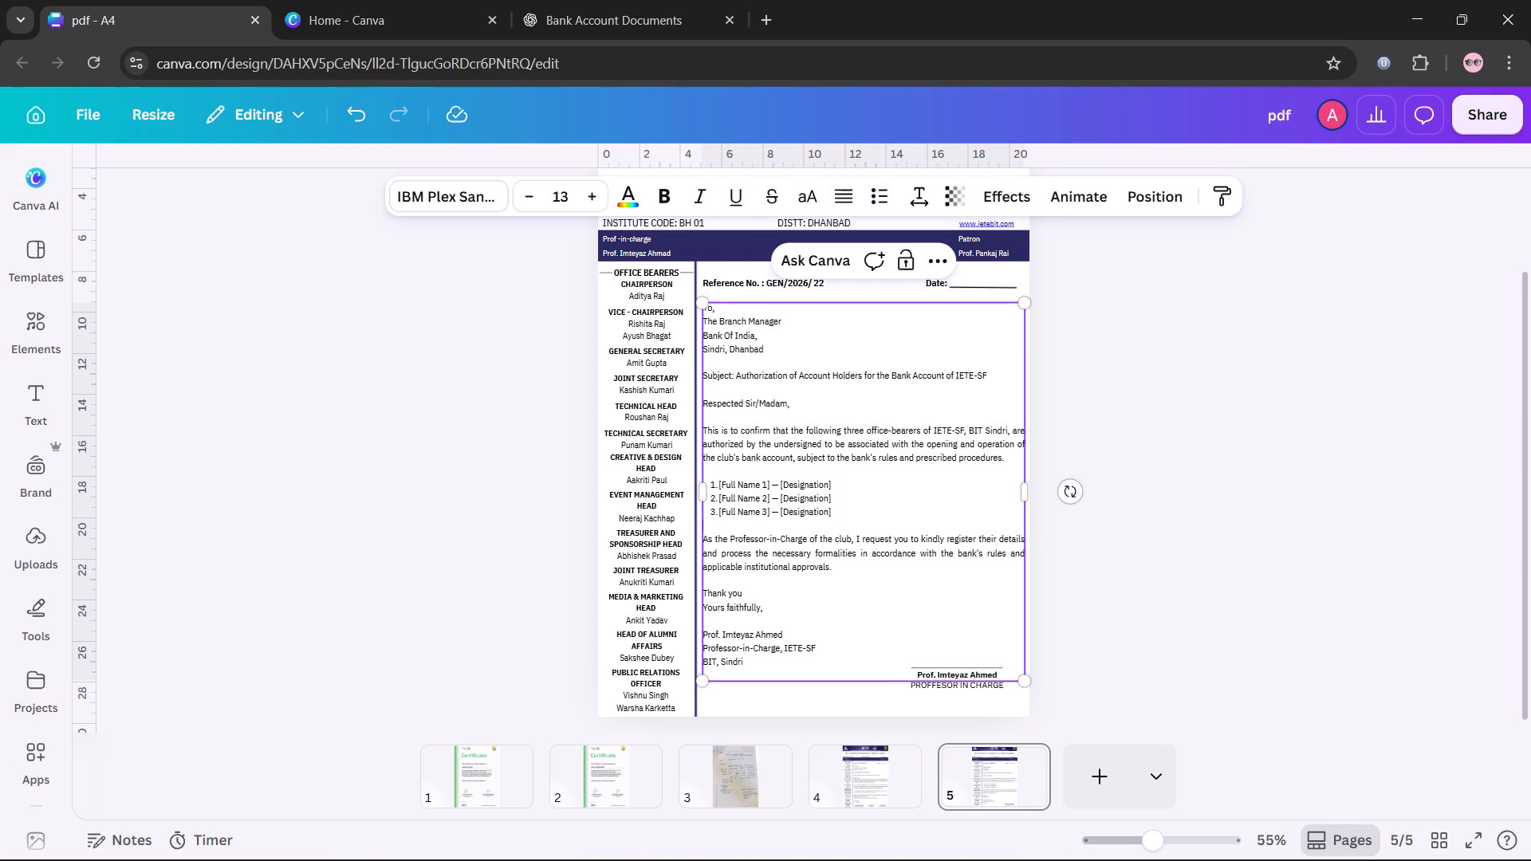
left_click(1165, 552)
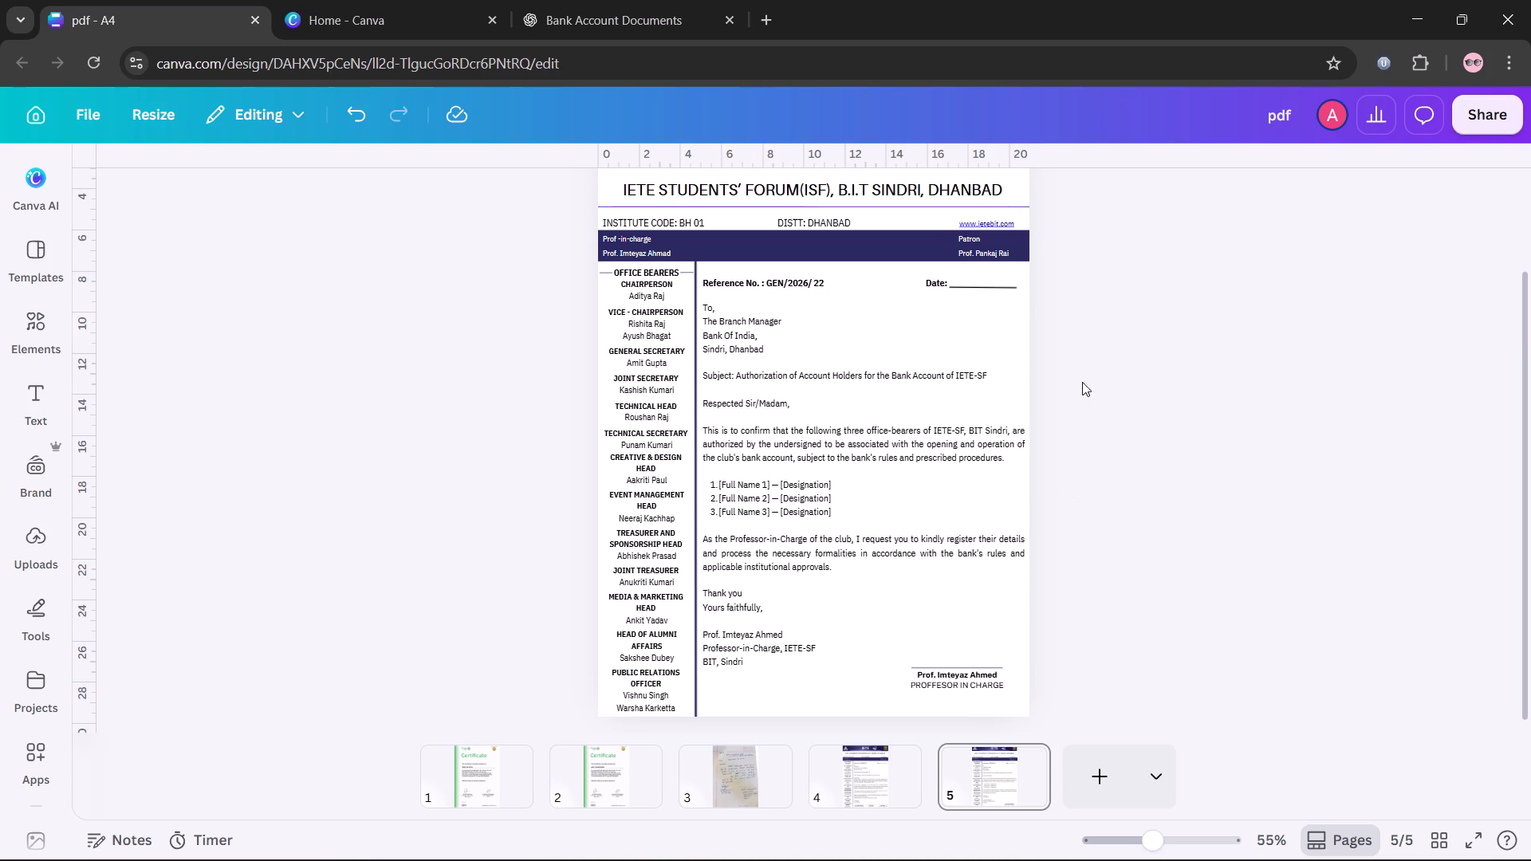
Change the final number of the letter's reference to 23, making it GEN/2026/ 23.
double_click(819, 286)
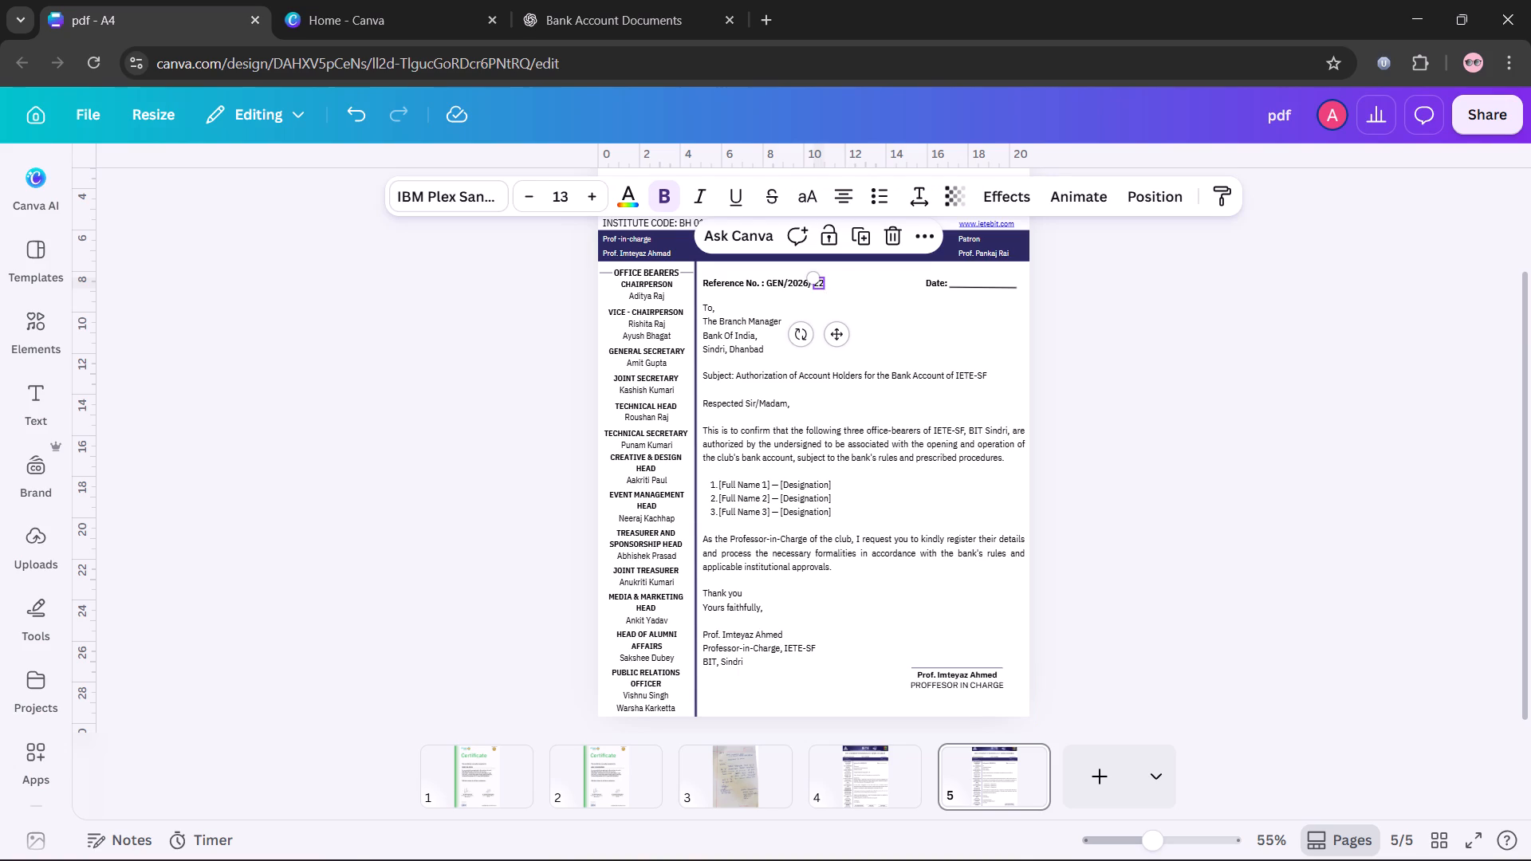
type("23")
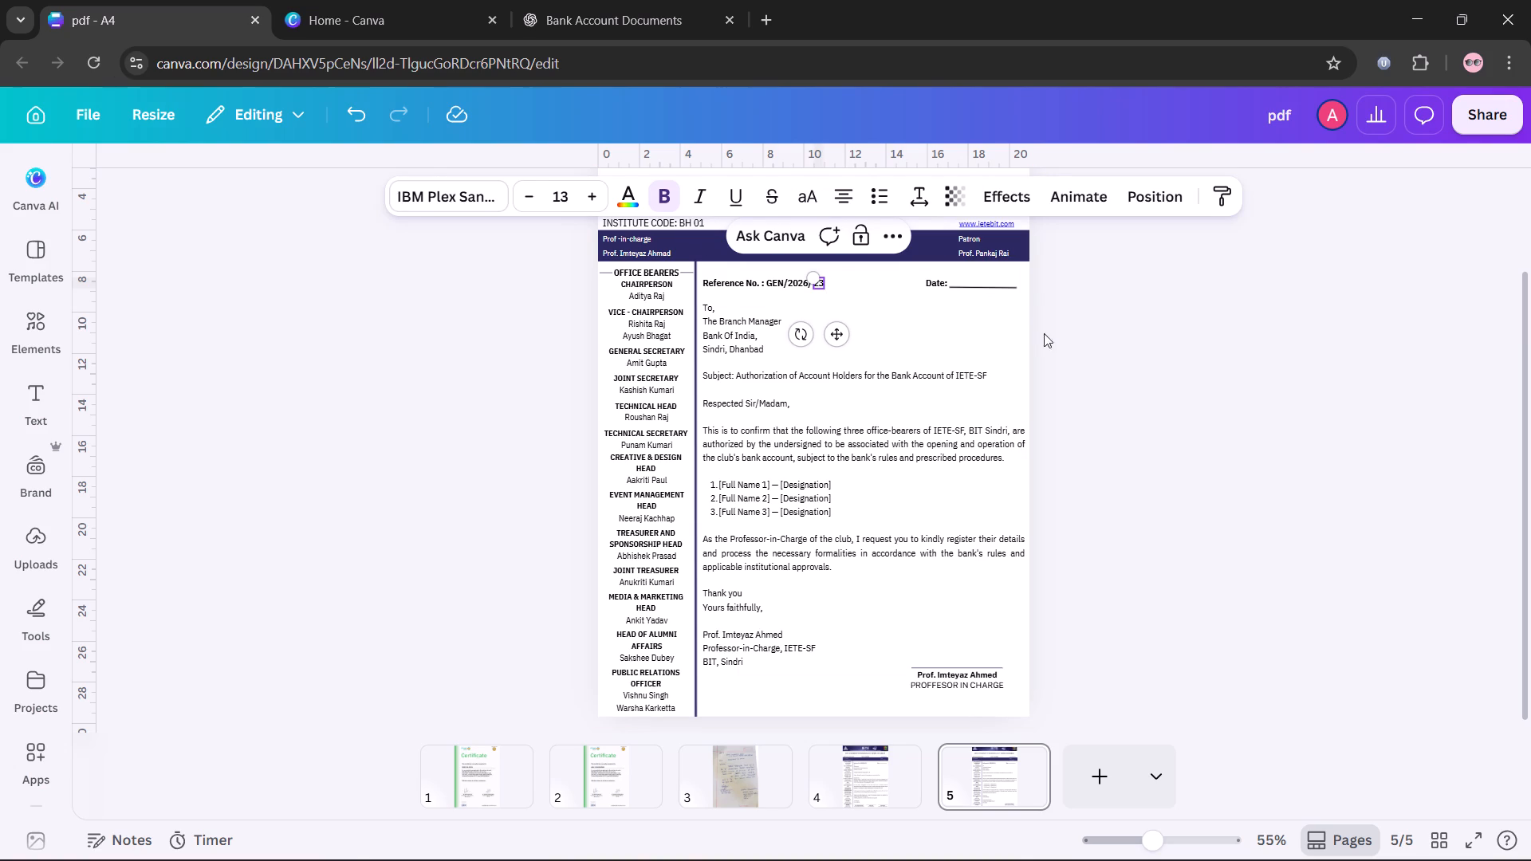
left_click(1095, 351)
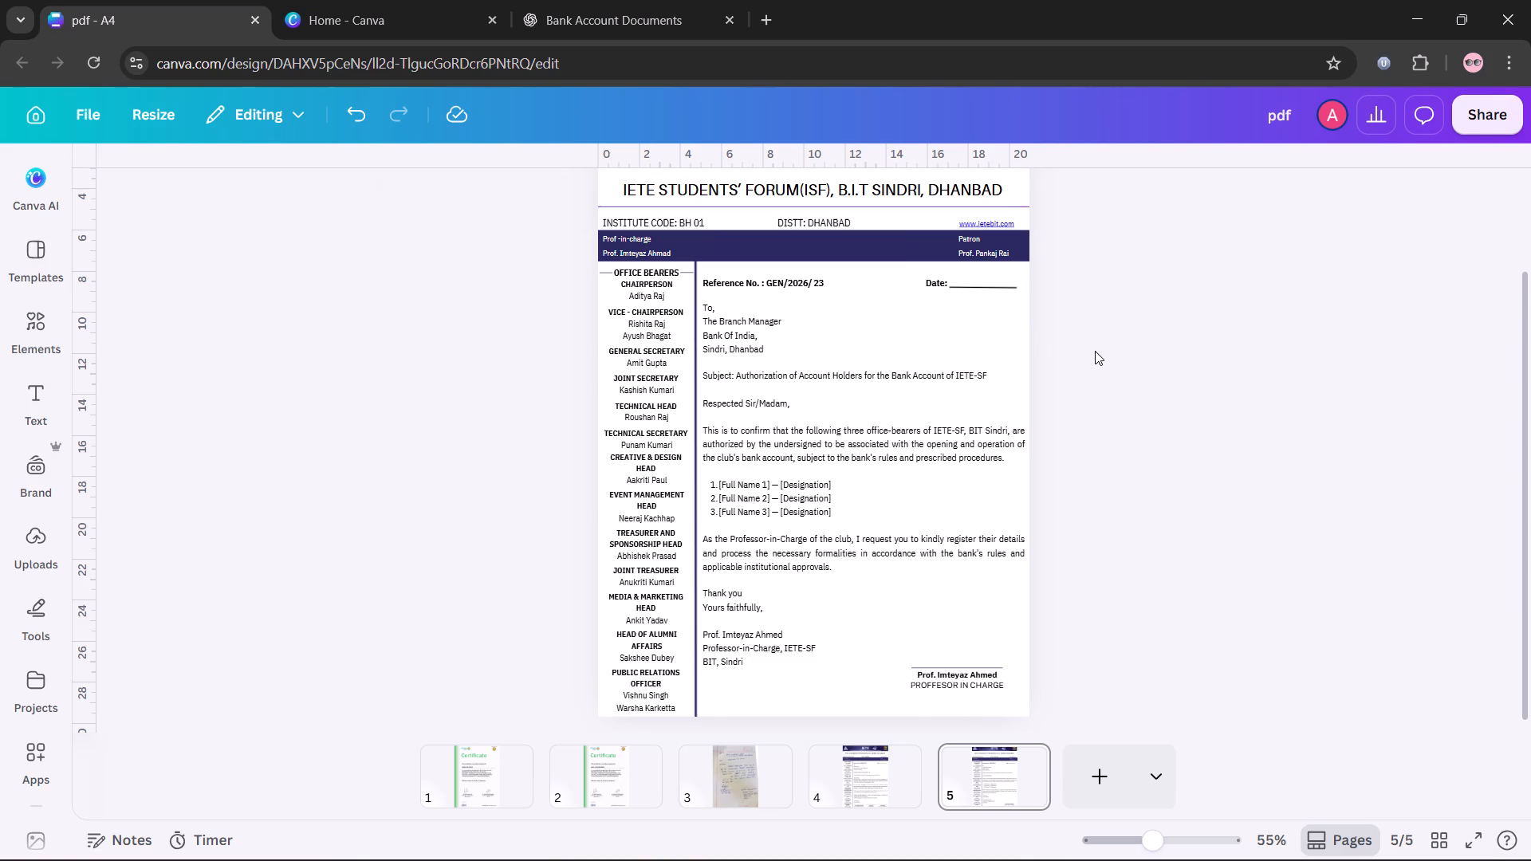
Review the letter from header to signature, including the three name and designation placeholders.
scroll(1095, 351, "down", 2)
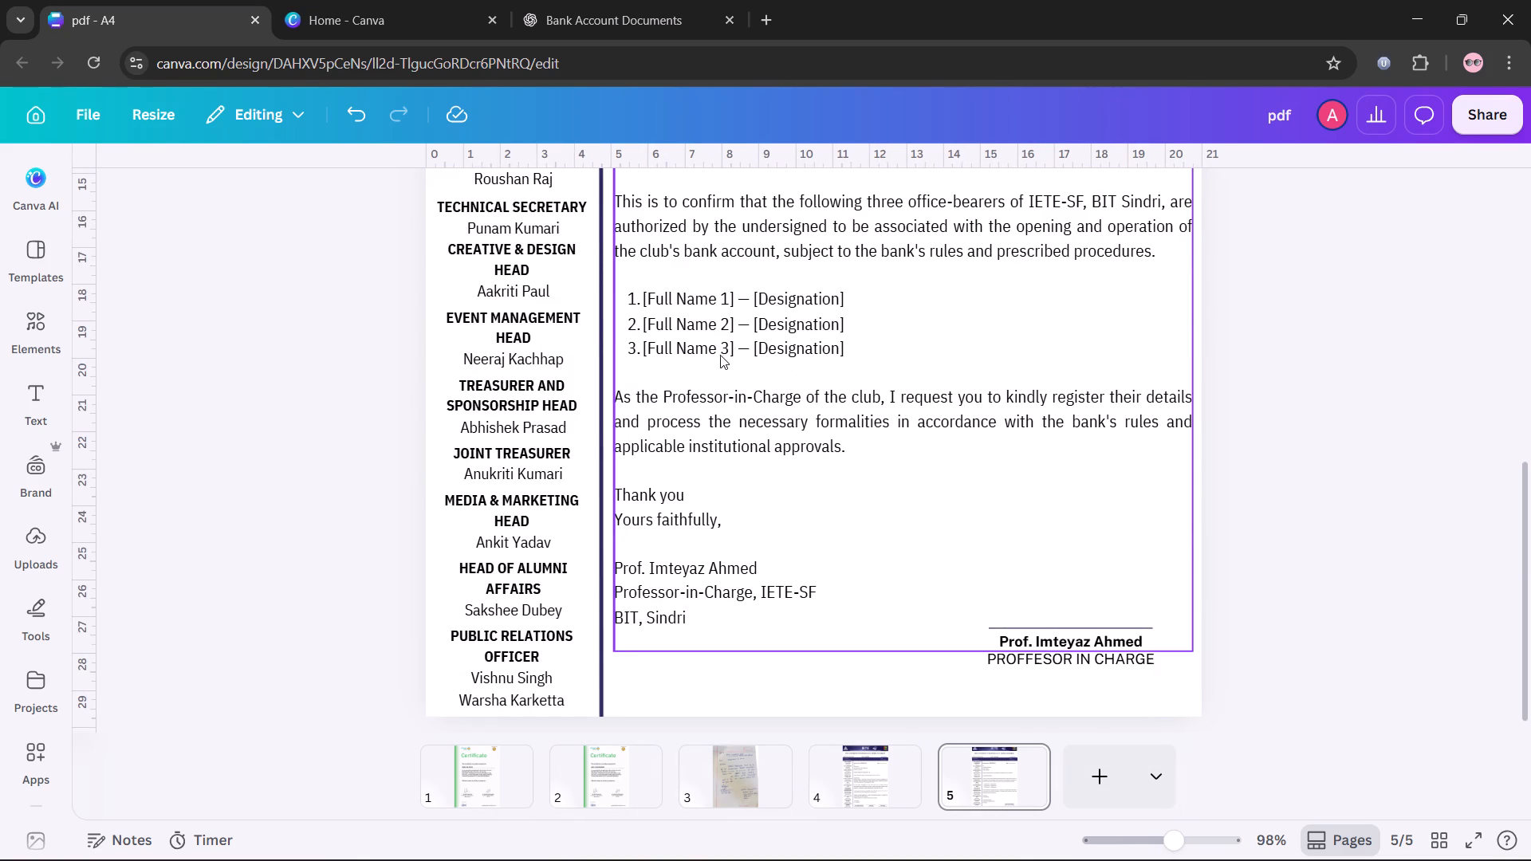
left_click(722, 348)
left_click(722, 348)
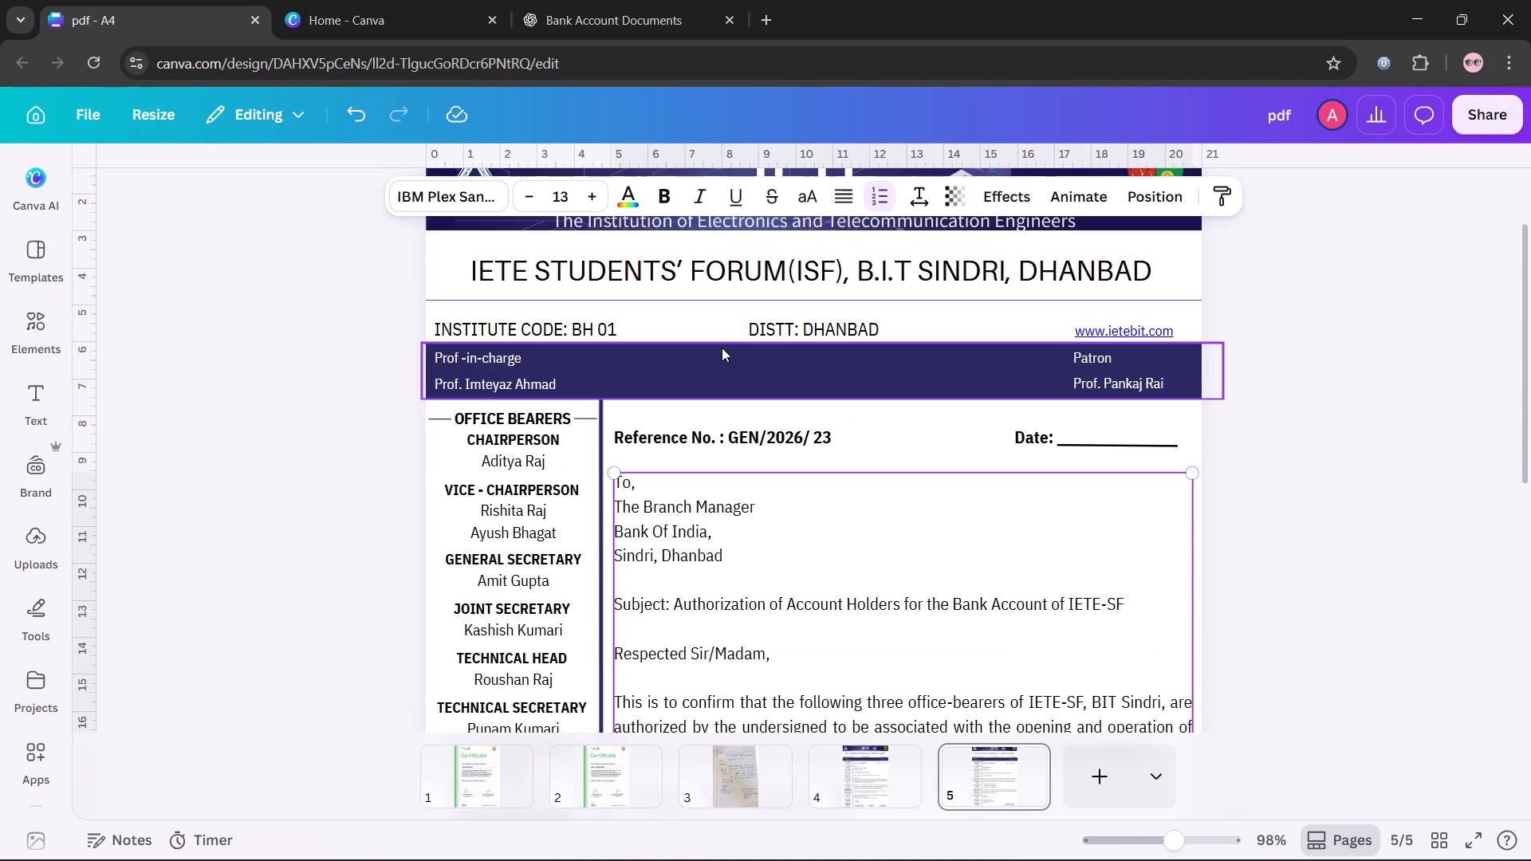
scroll(722, 348, "down", 2)
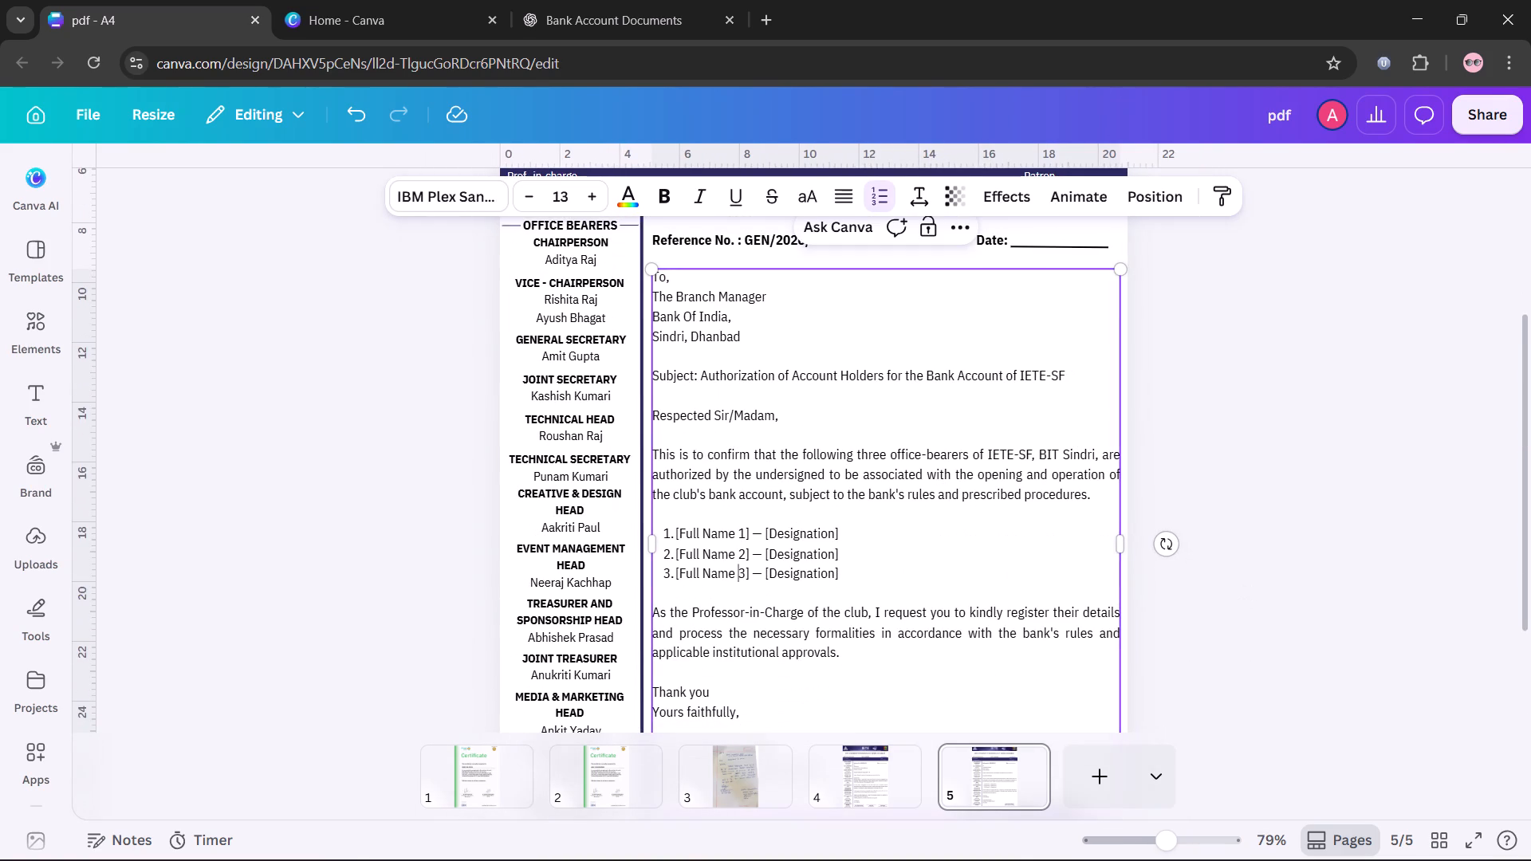
left_click(744, 576)
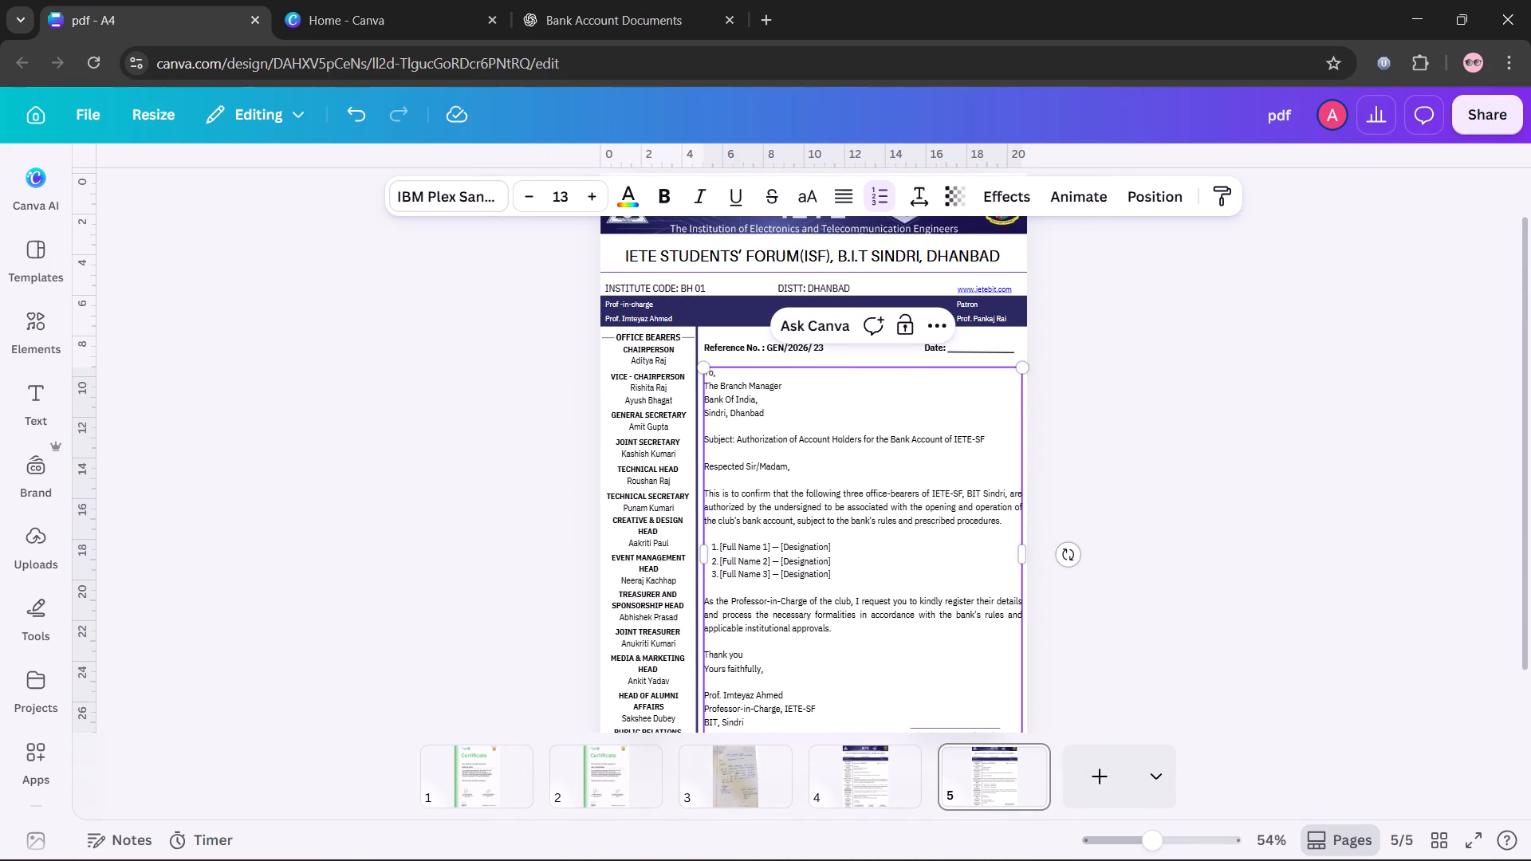
left_click(1259, 359)
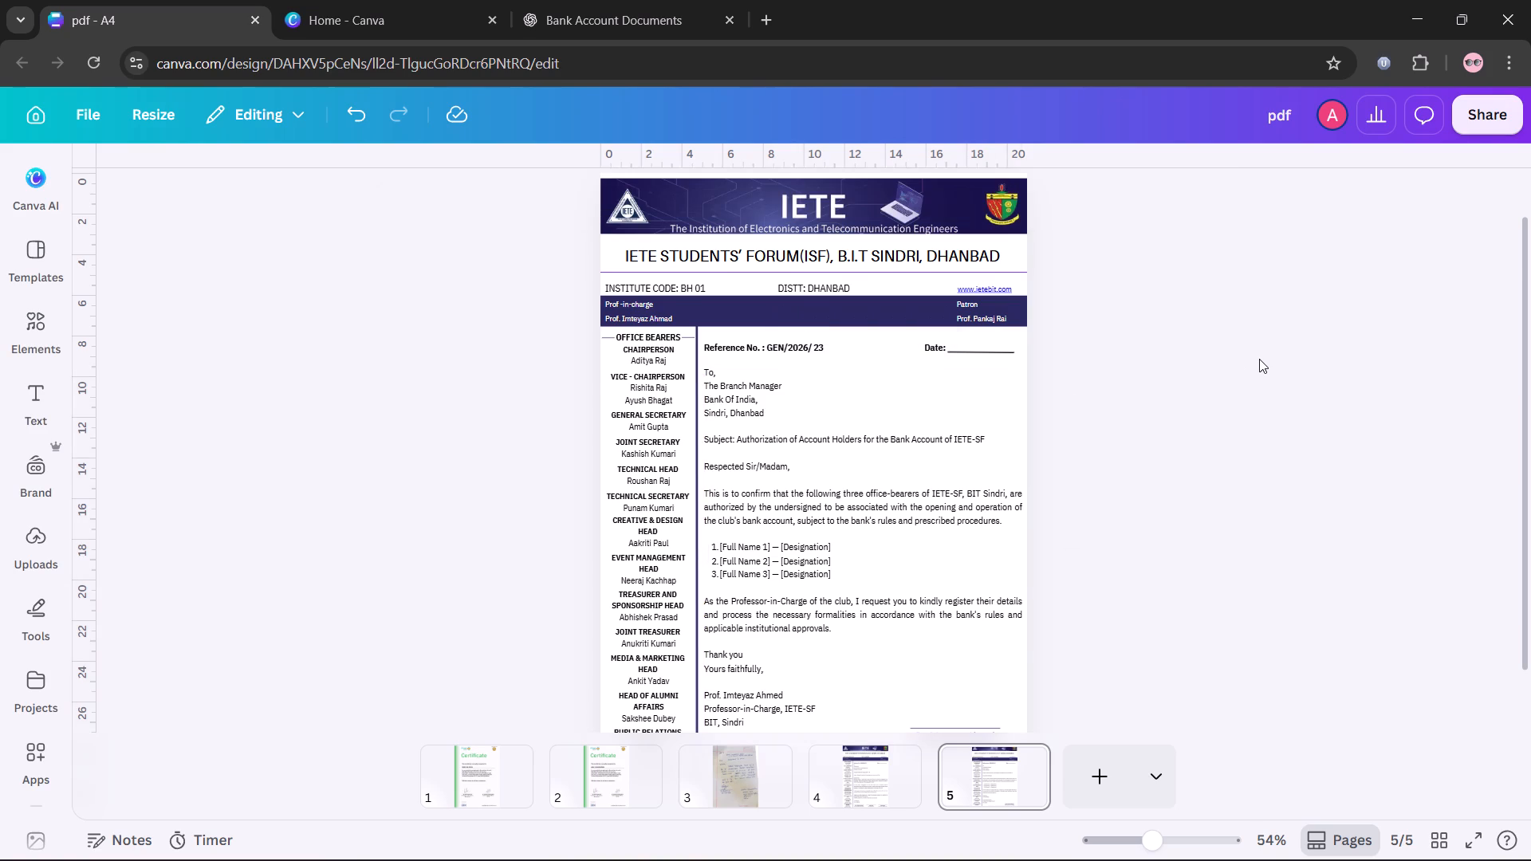
scroll(1259, 359, "down", 1)
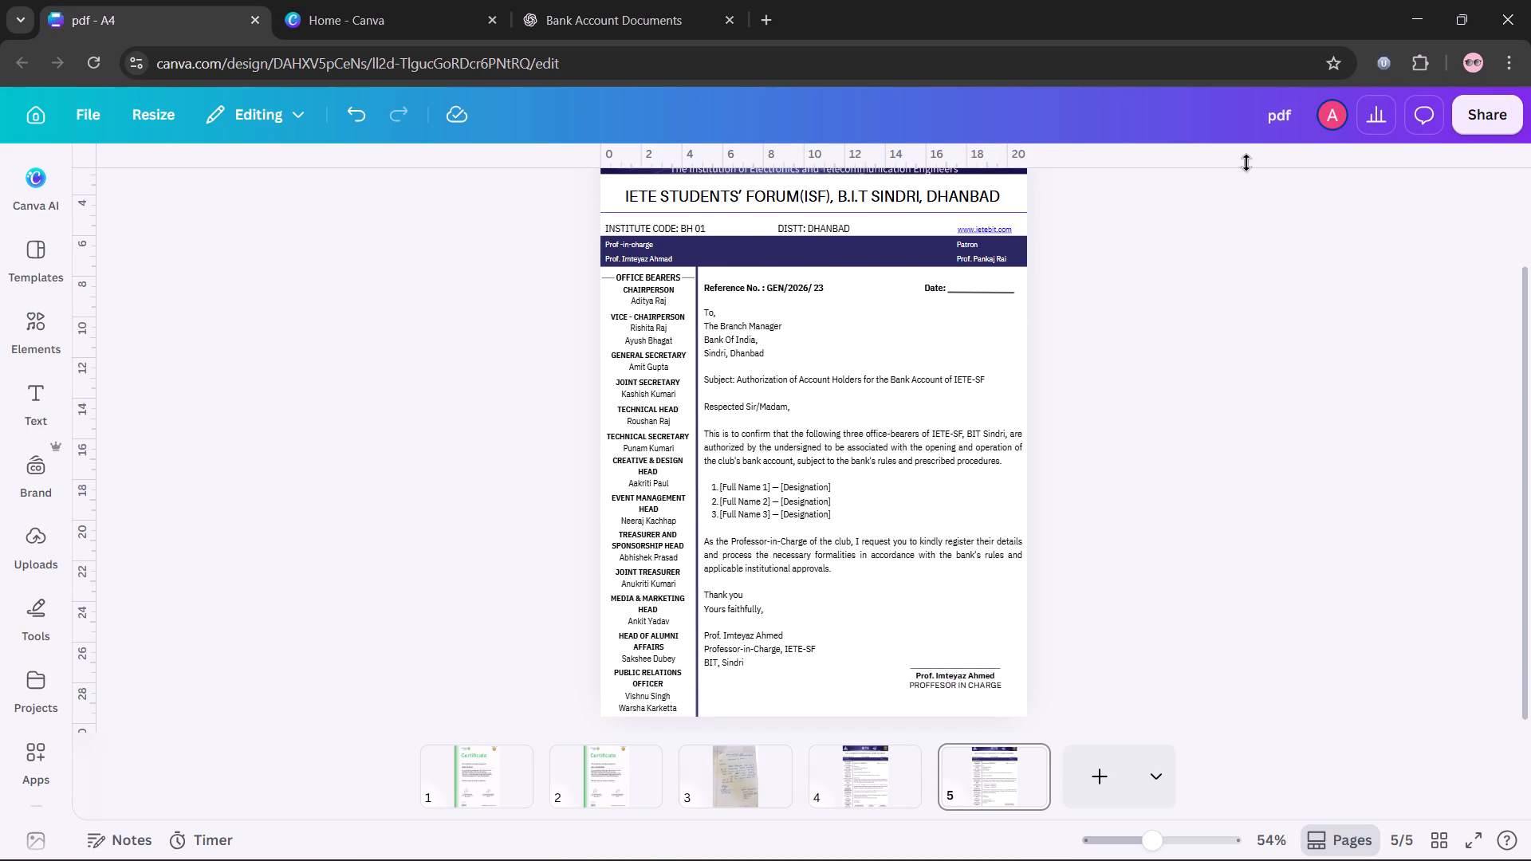
scroll(1001, 246, "up", 1)
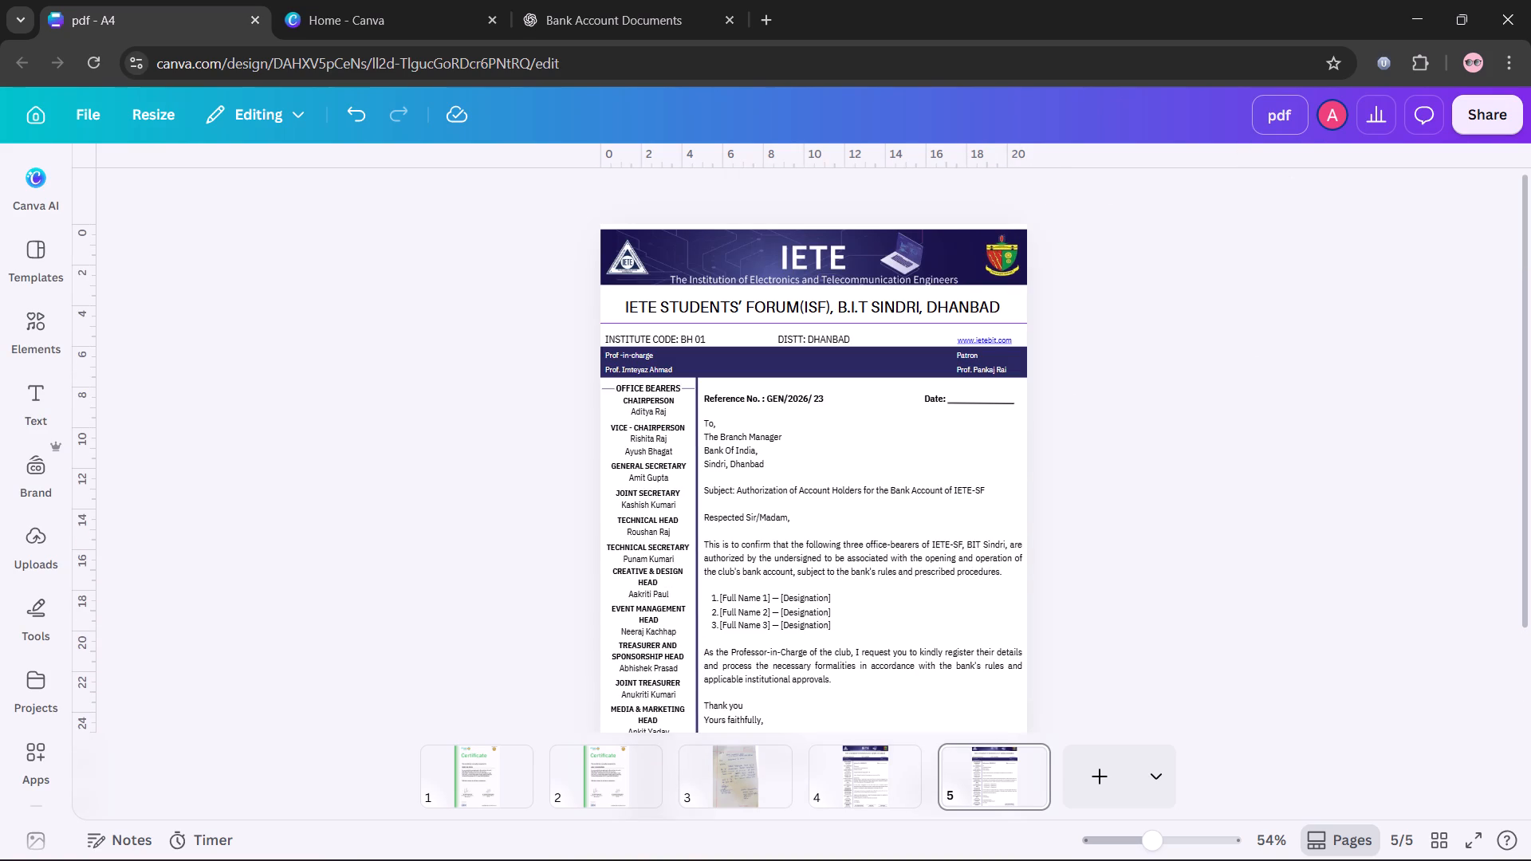
Replace the design's title with a new name beginning "NOMMI".
left_click(1286, 120)
key("Right")
key("BackSpace")
key("BackSpace")
key("BackSpace")
key("BackSpace")
key("BackSpace")
key("BackSpace")
key("BackSpace")
key("shift+a")
key("BackSpace")
type("NOMMI")
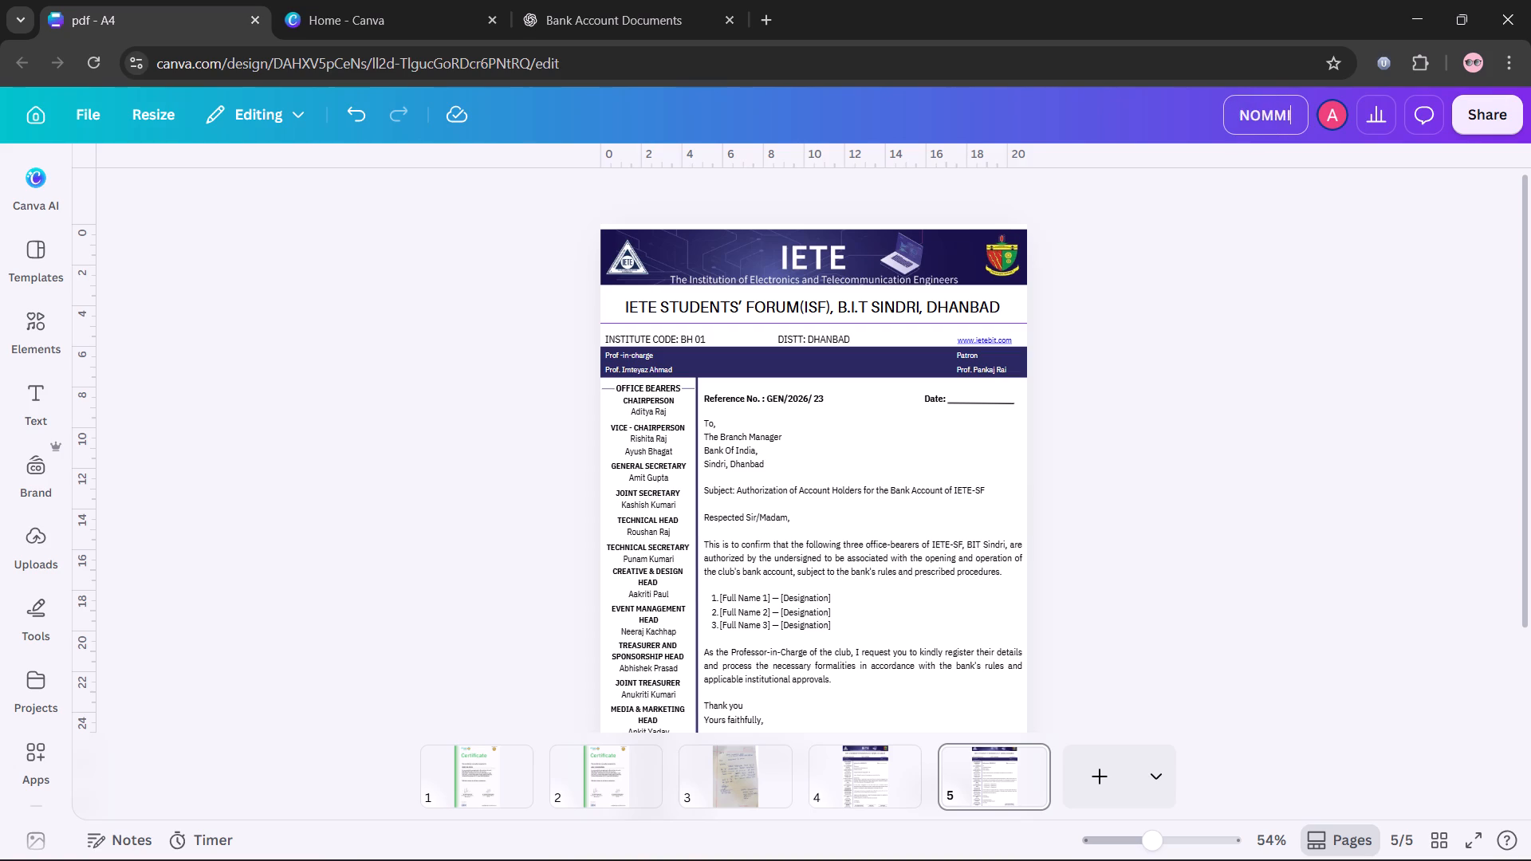
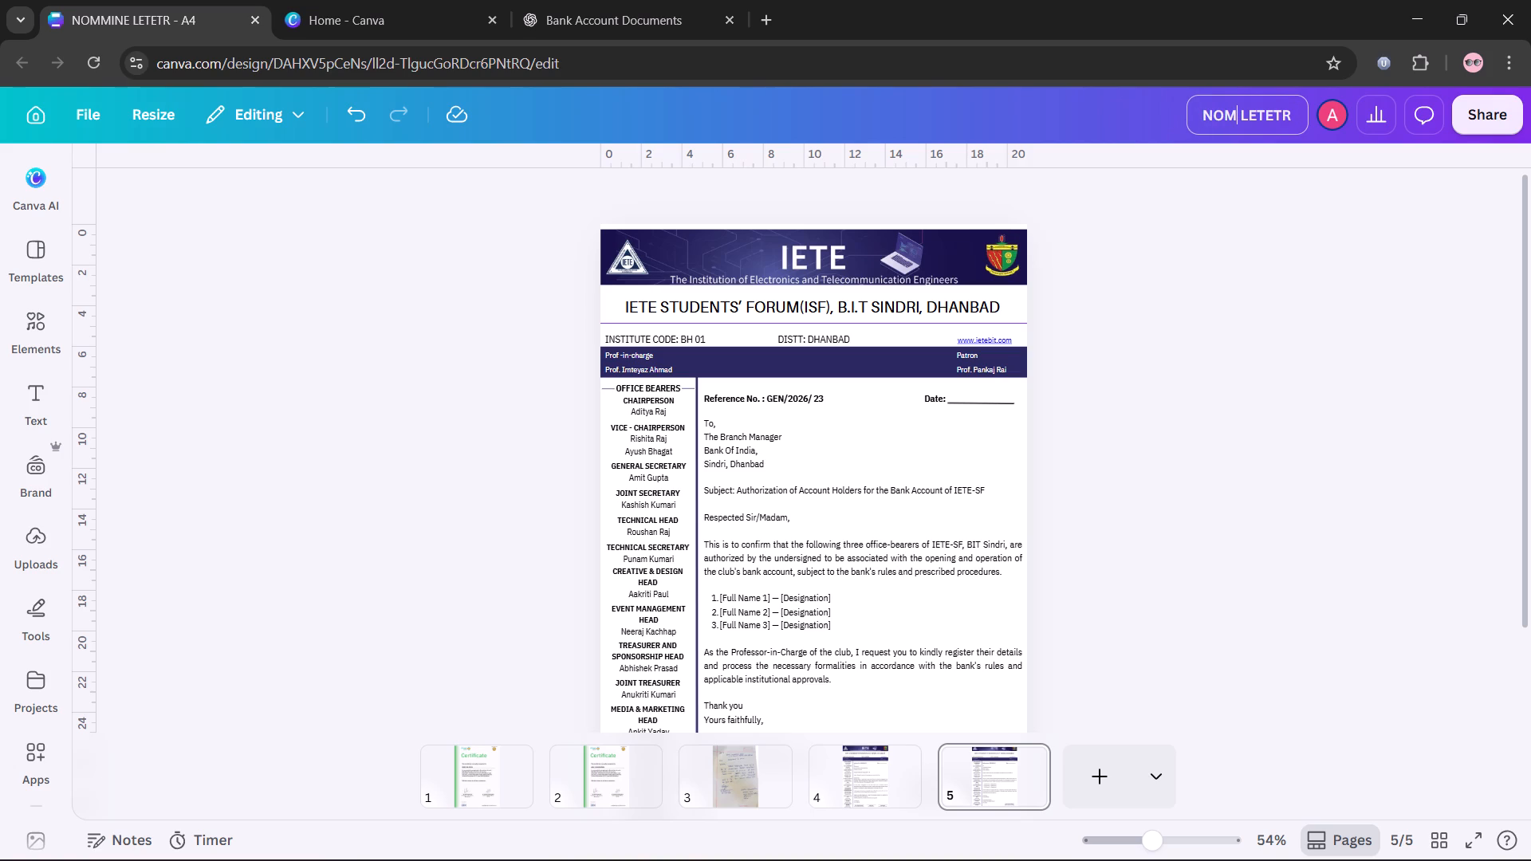
Complete the corrected first word of the design's title so it reads "NOMINEE LETETR".
type("INEE")
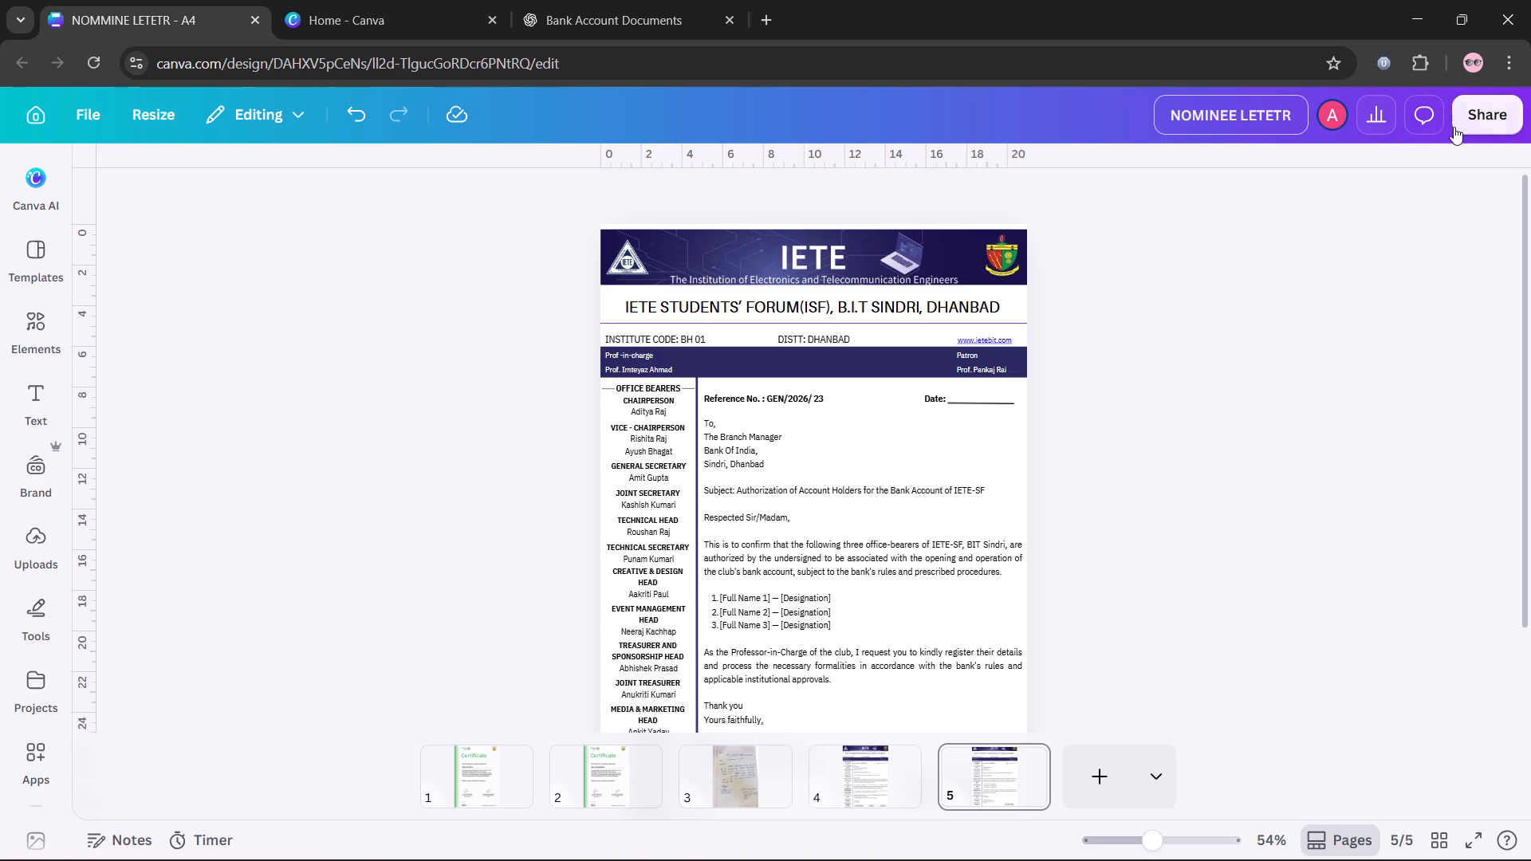
Download only page 5, the account-holder authorization letter, as a JPG.
left_click(1478, 119)
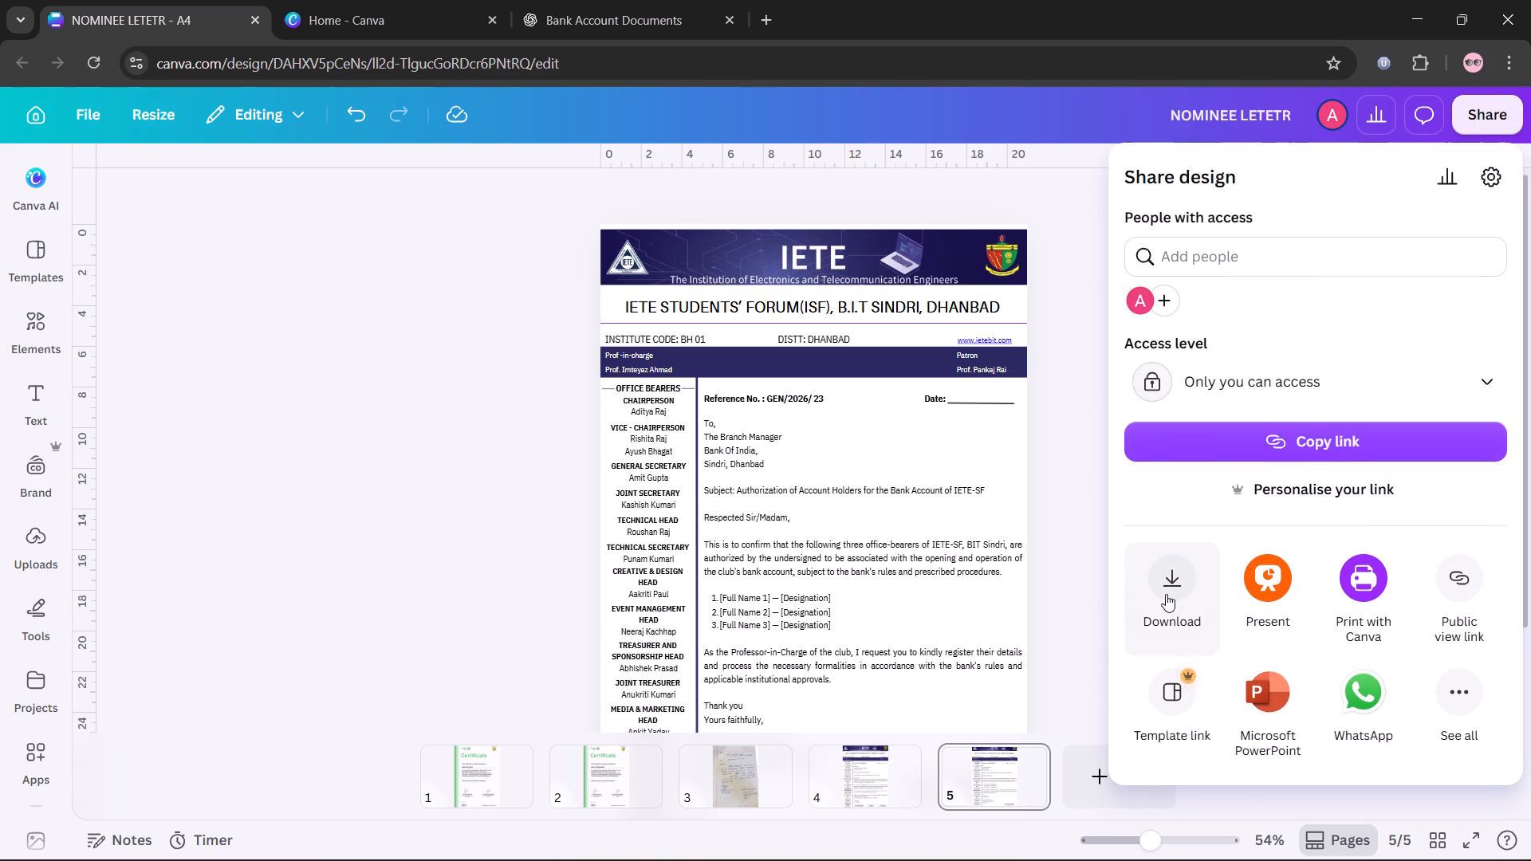
left_click(1166, 594)
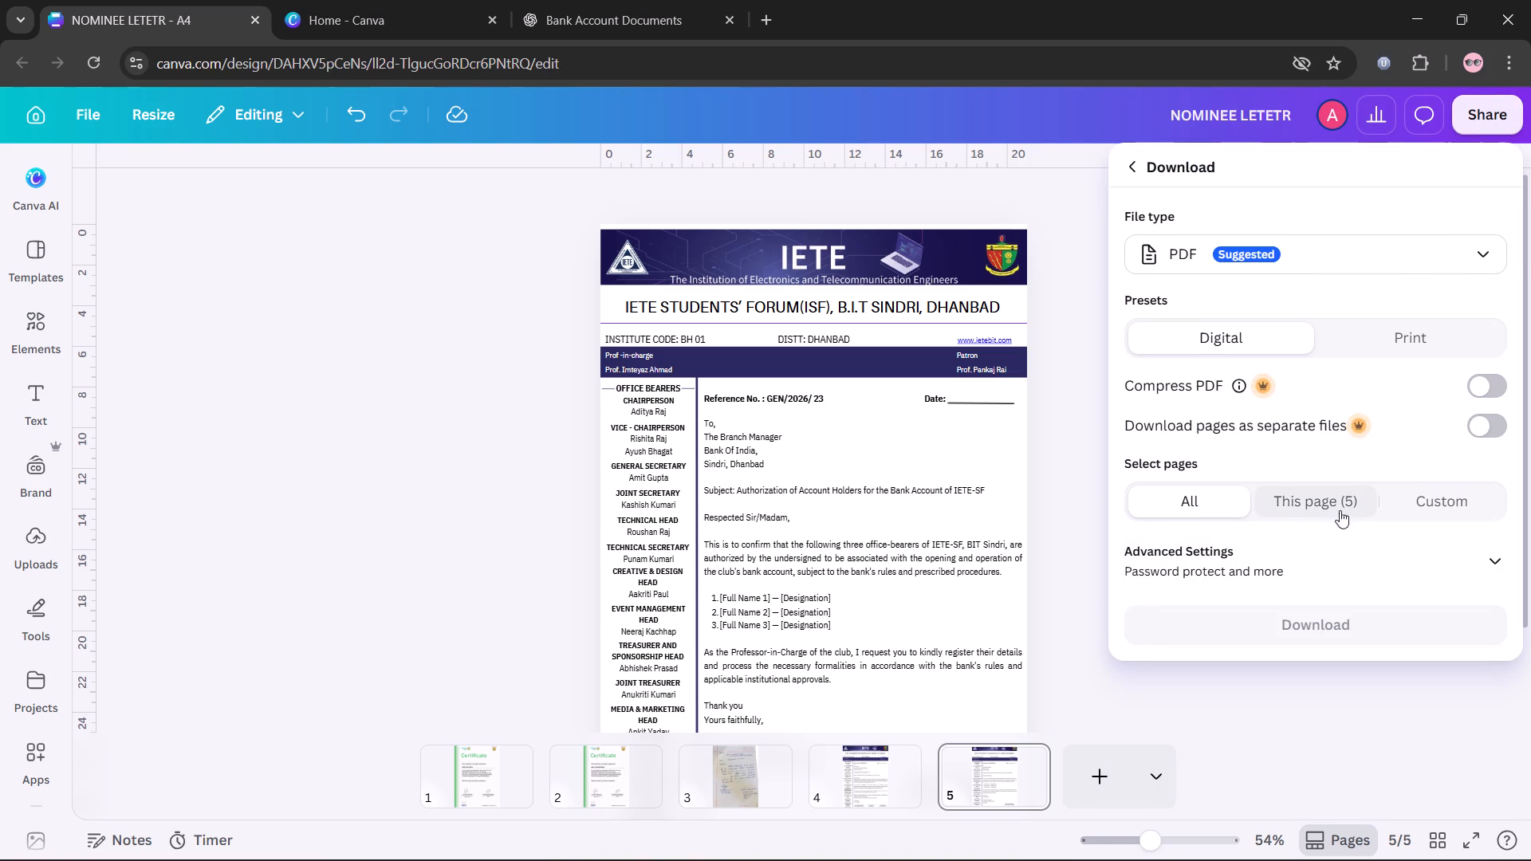
left_click(1326, 509)
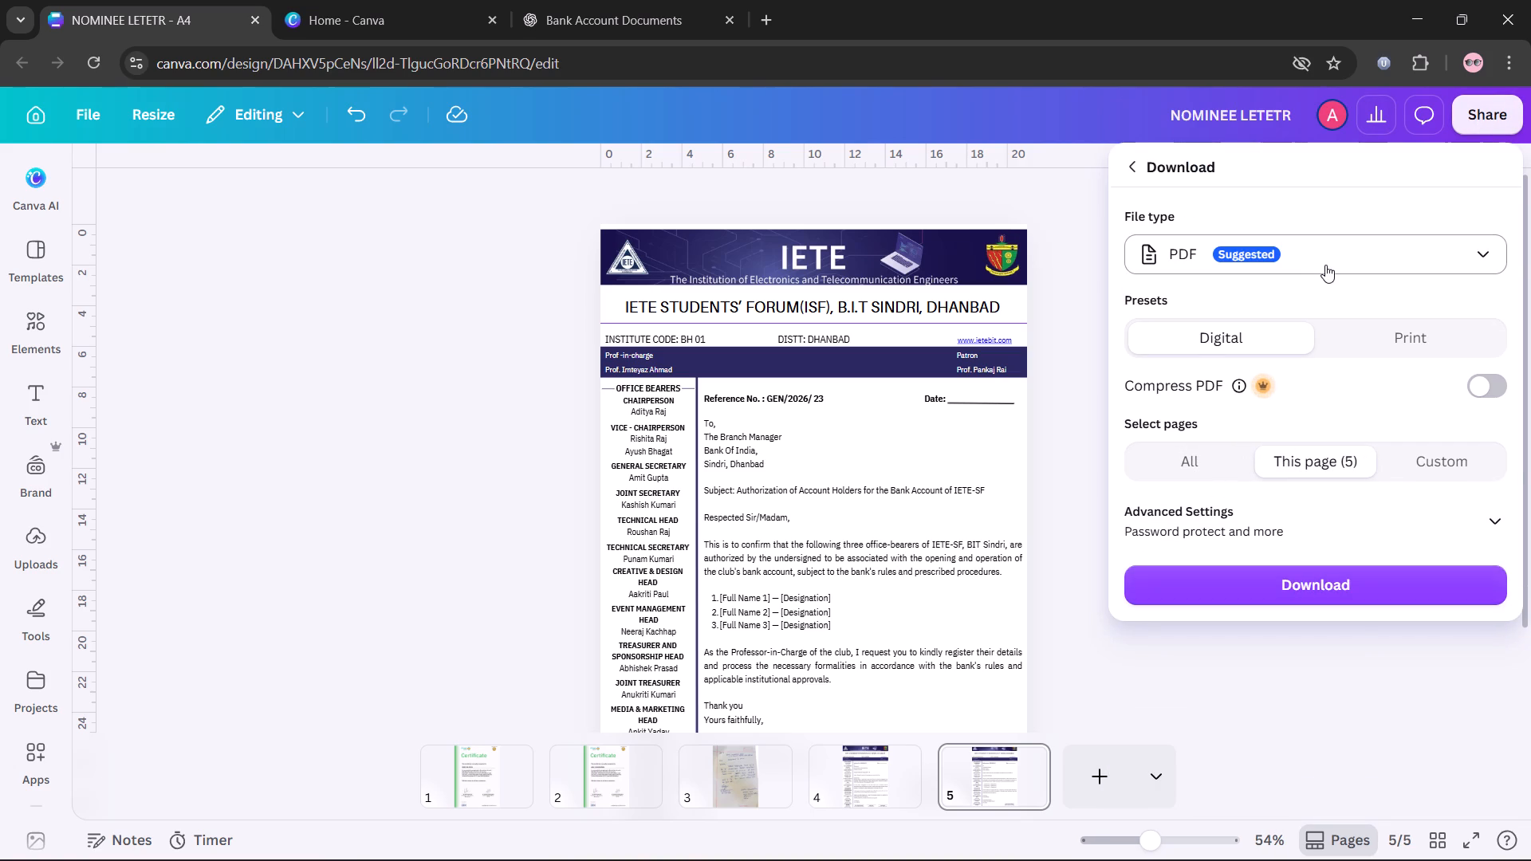
left_click(1330, 261)
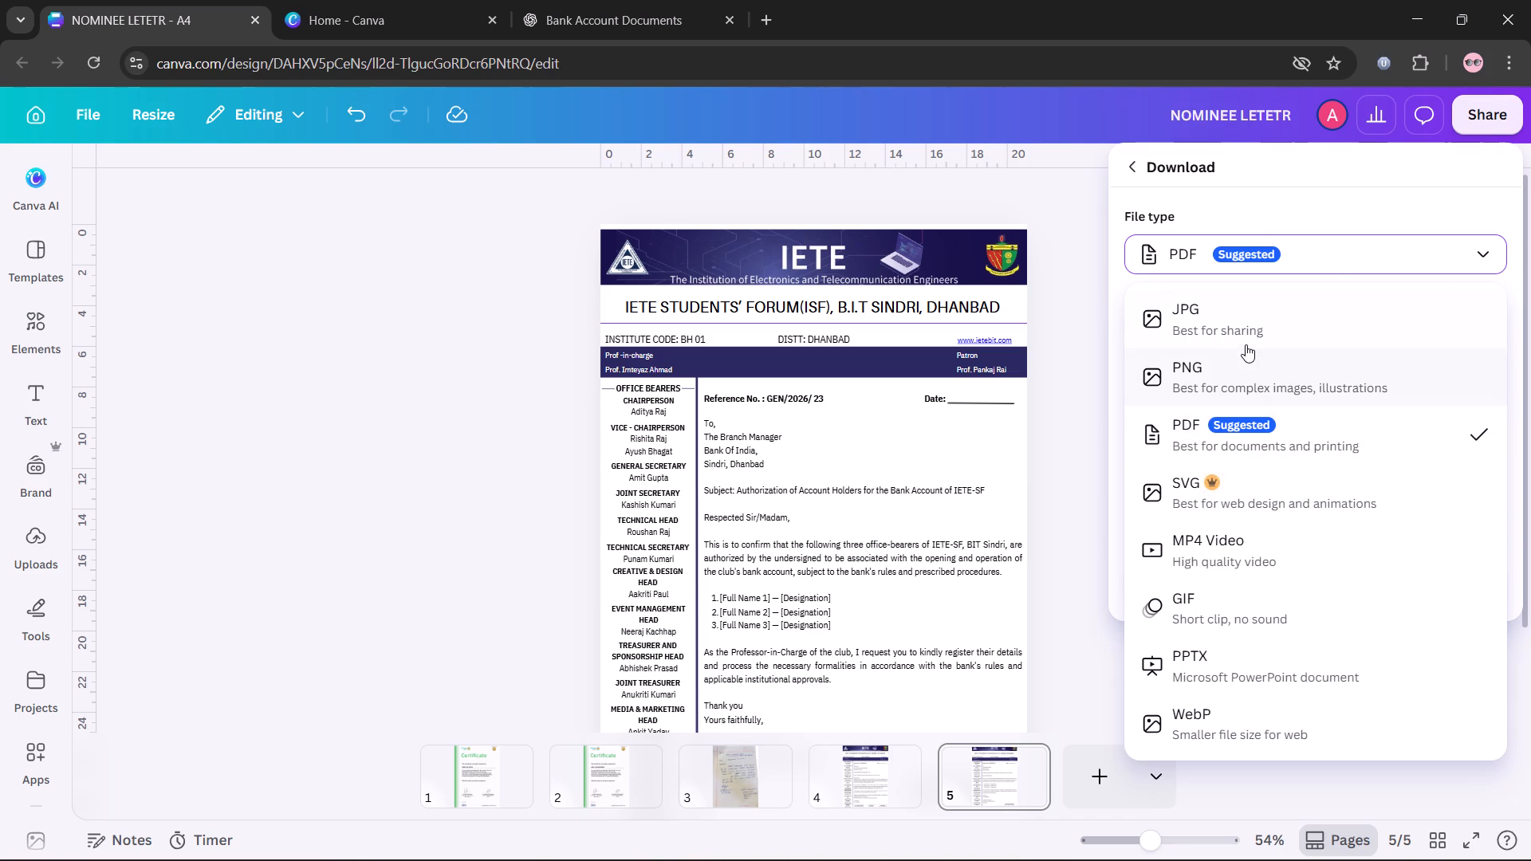
left_click(1248, 341)
left_click(1308, 600)
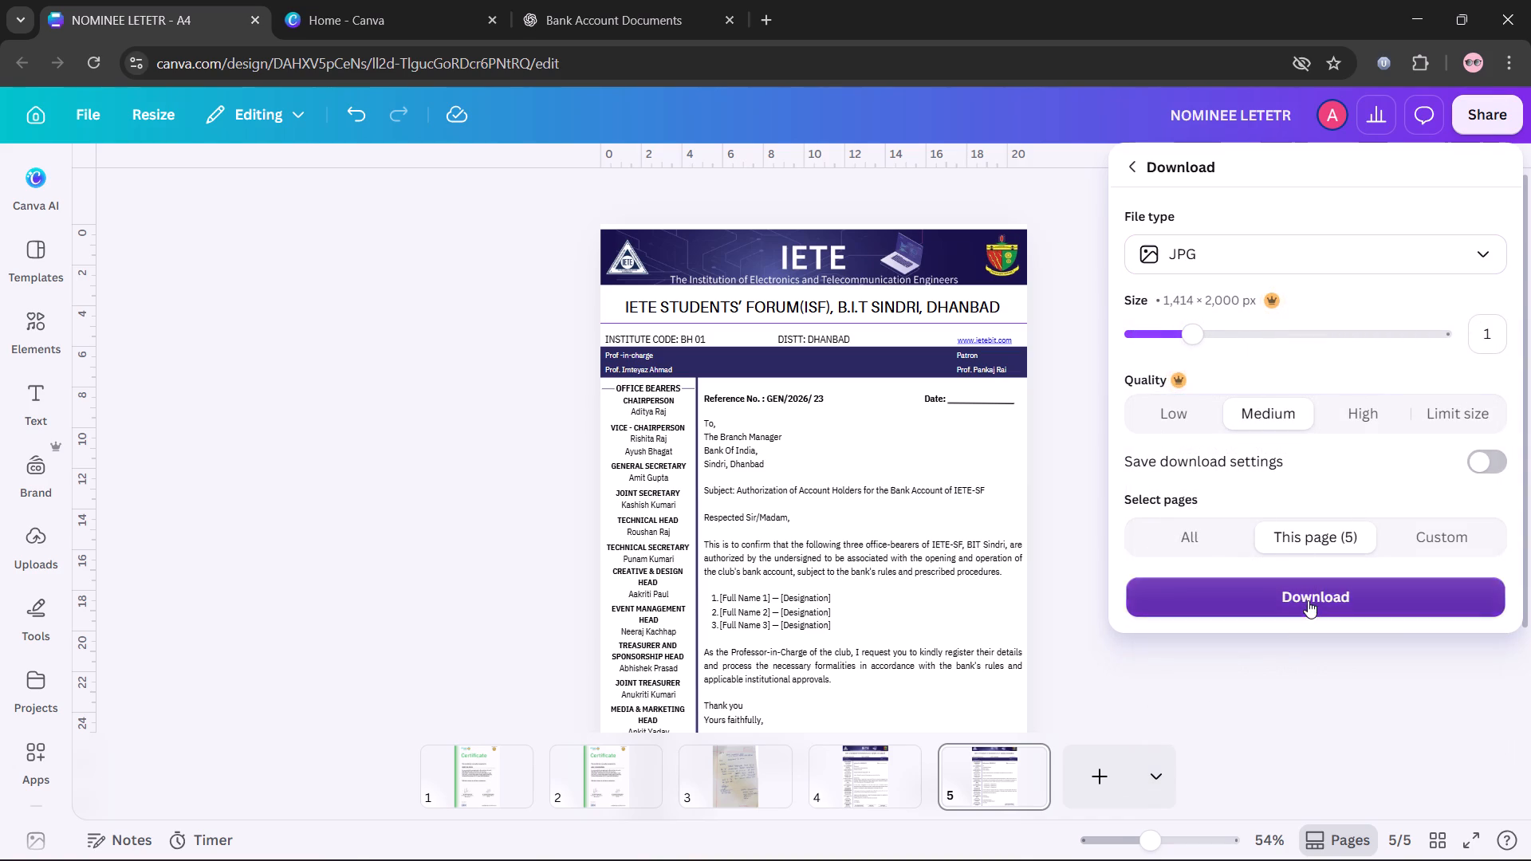
Review the page 4 letter to the Director requesting bank account approval, from its reference number to the signature lines.
scroll(1308, 600, "down", 1)
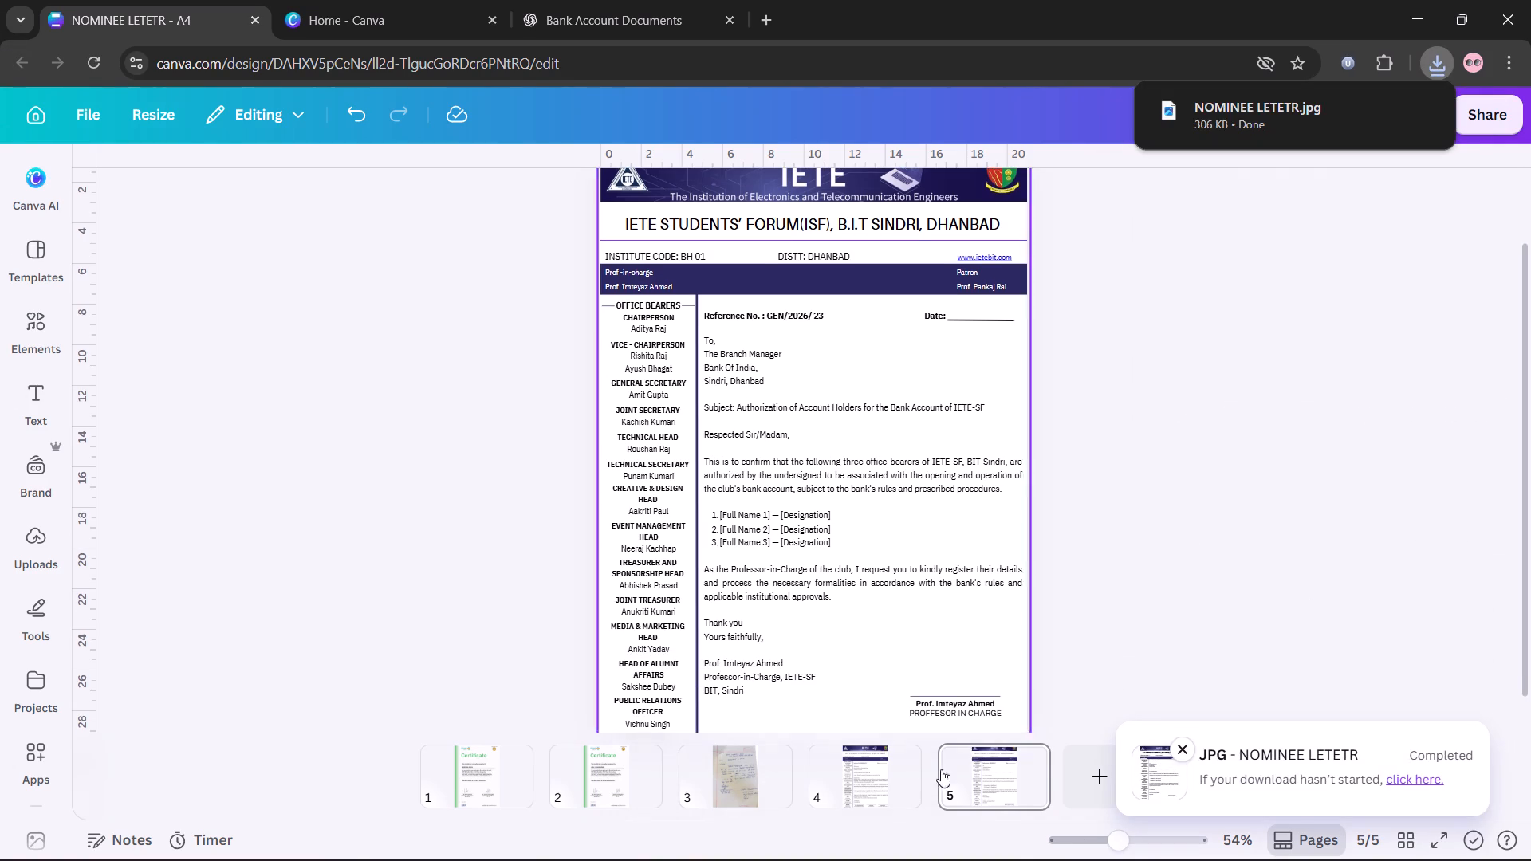
left_click(880, 803)
scroll(1003, 611, "down", 1)
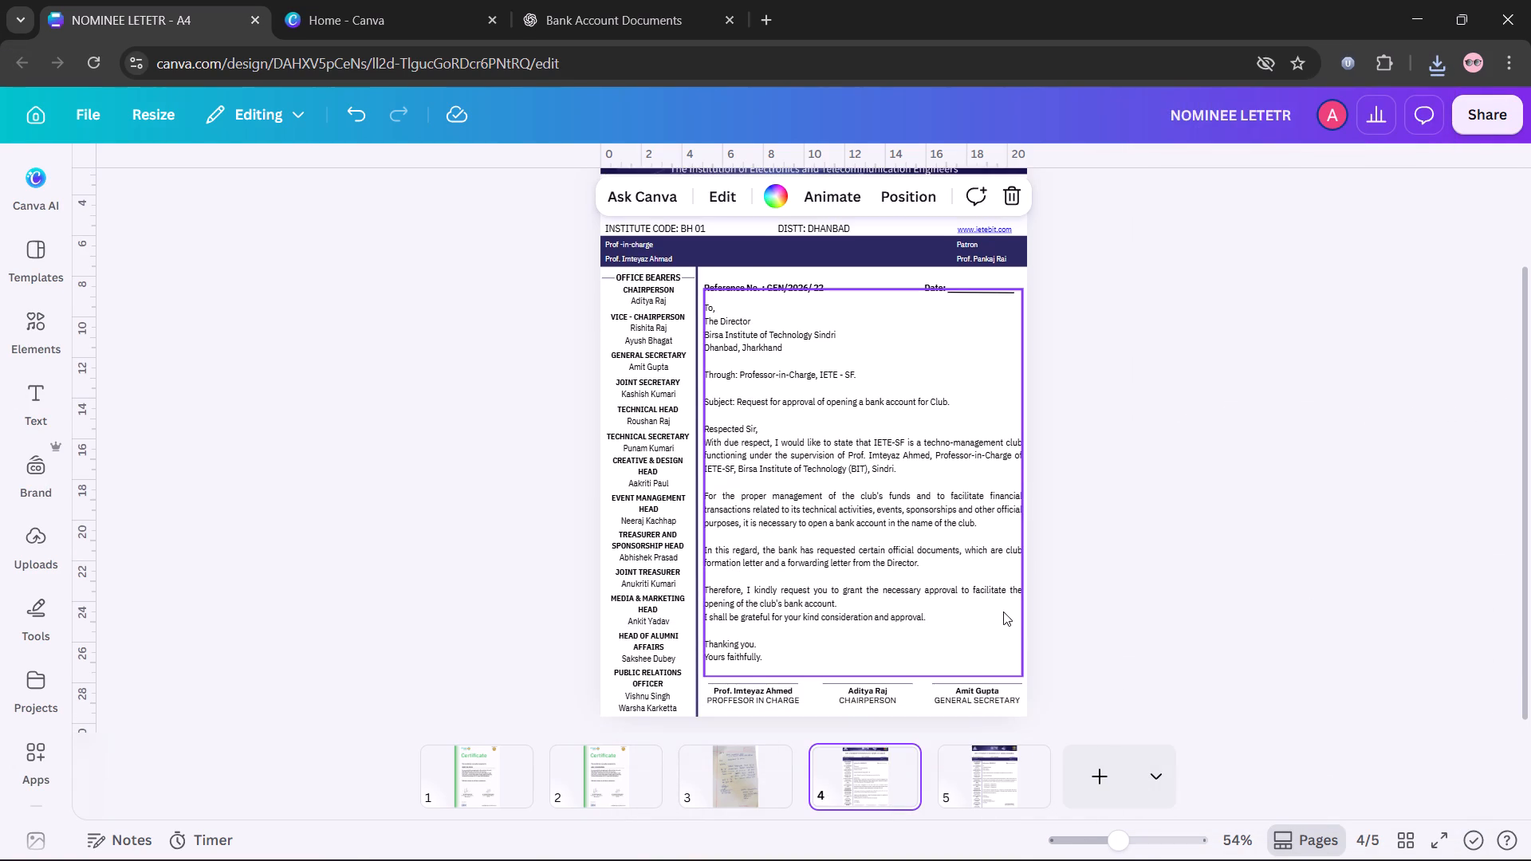
scroll(1003, 611, "down", 1)
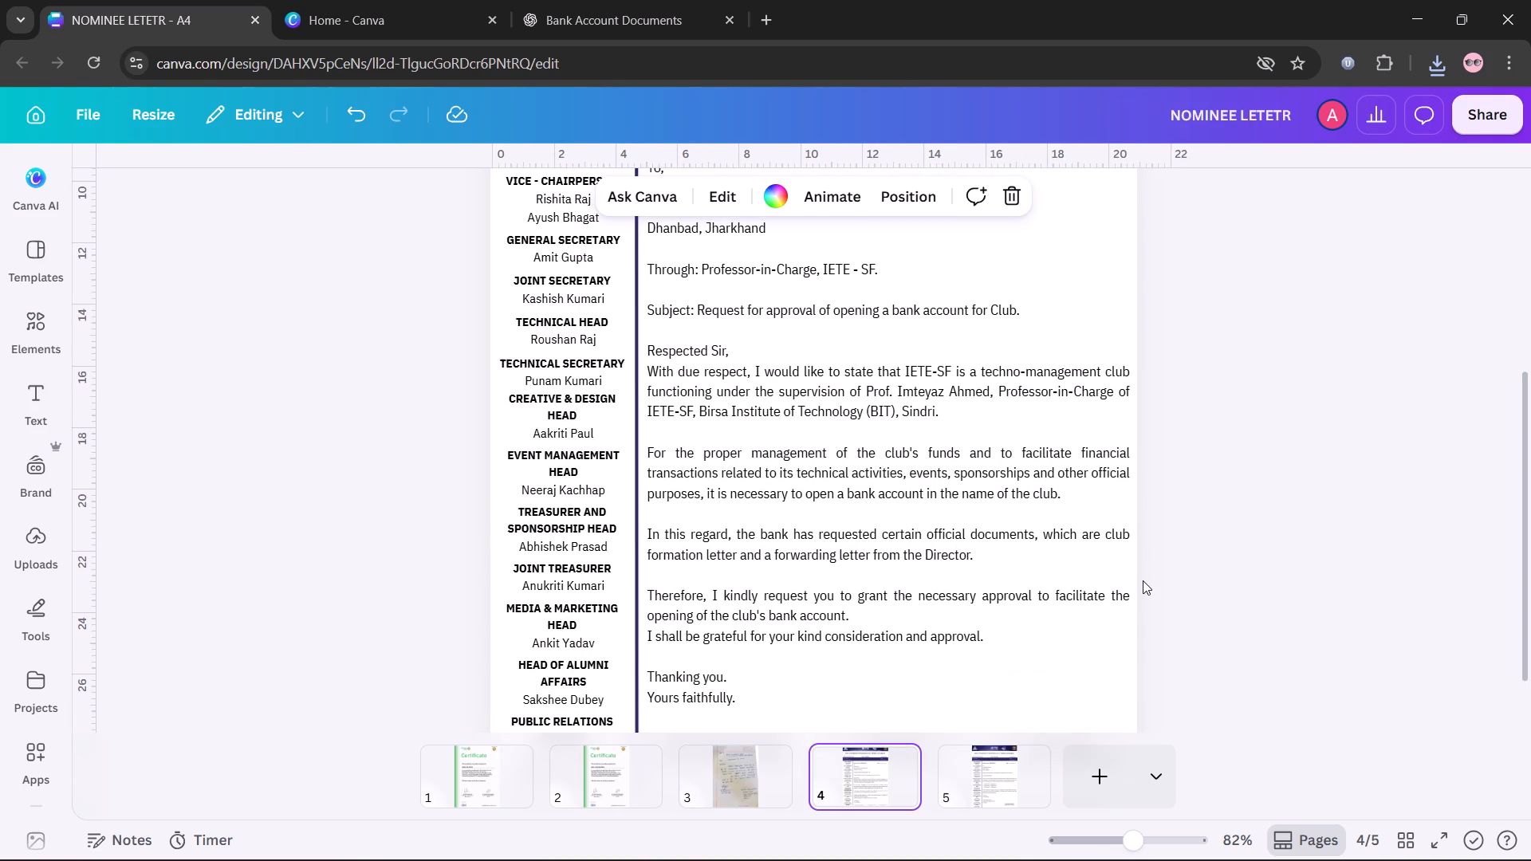
scroll(1143, 580, "down", 1)
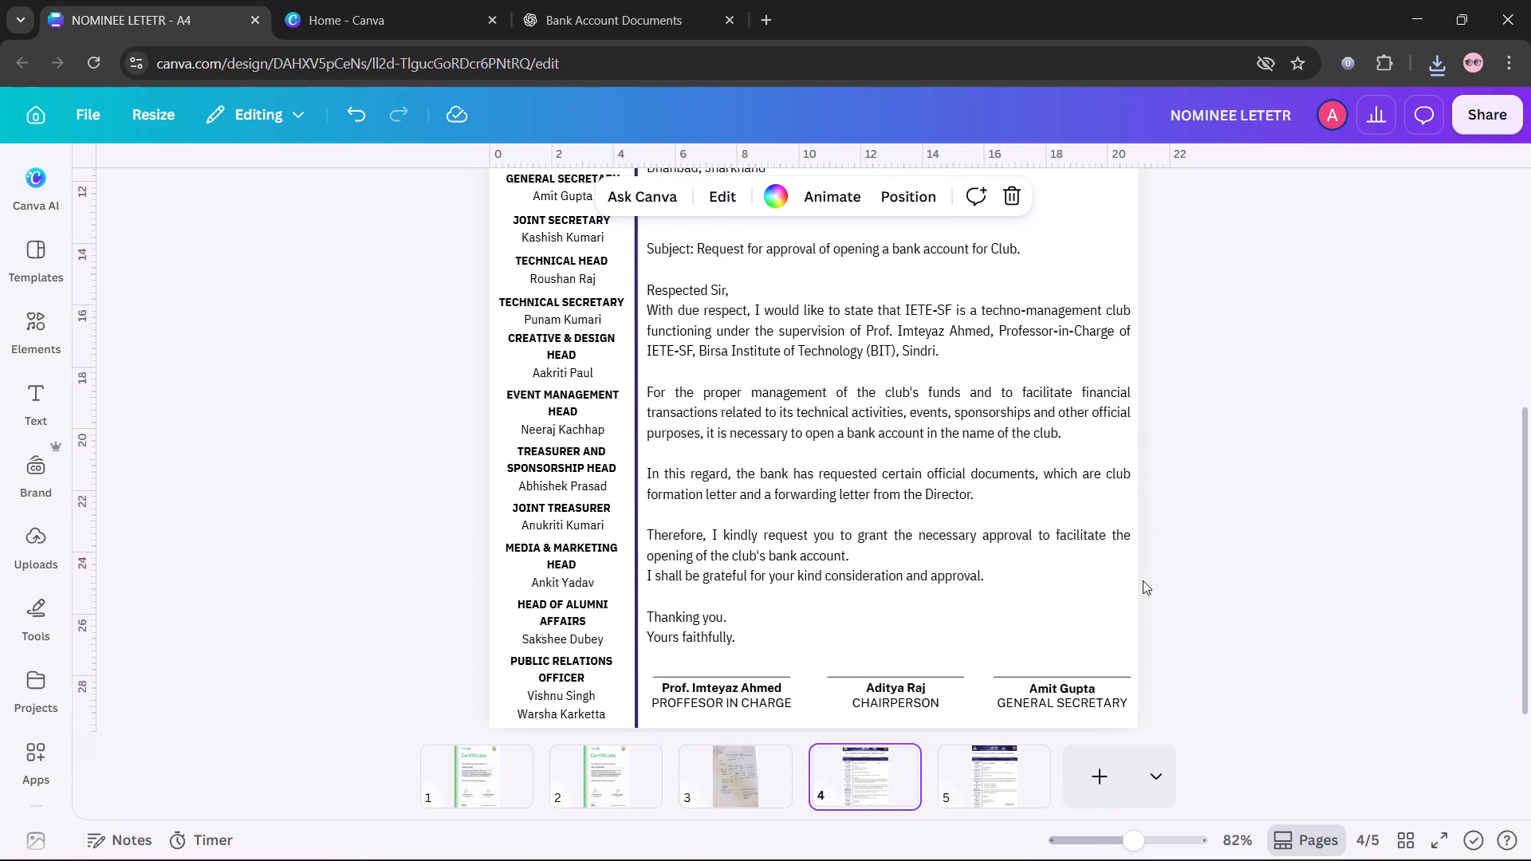
scroll(1143, 580, "down", 1)
scroll(1143, 580, "up", 2)
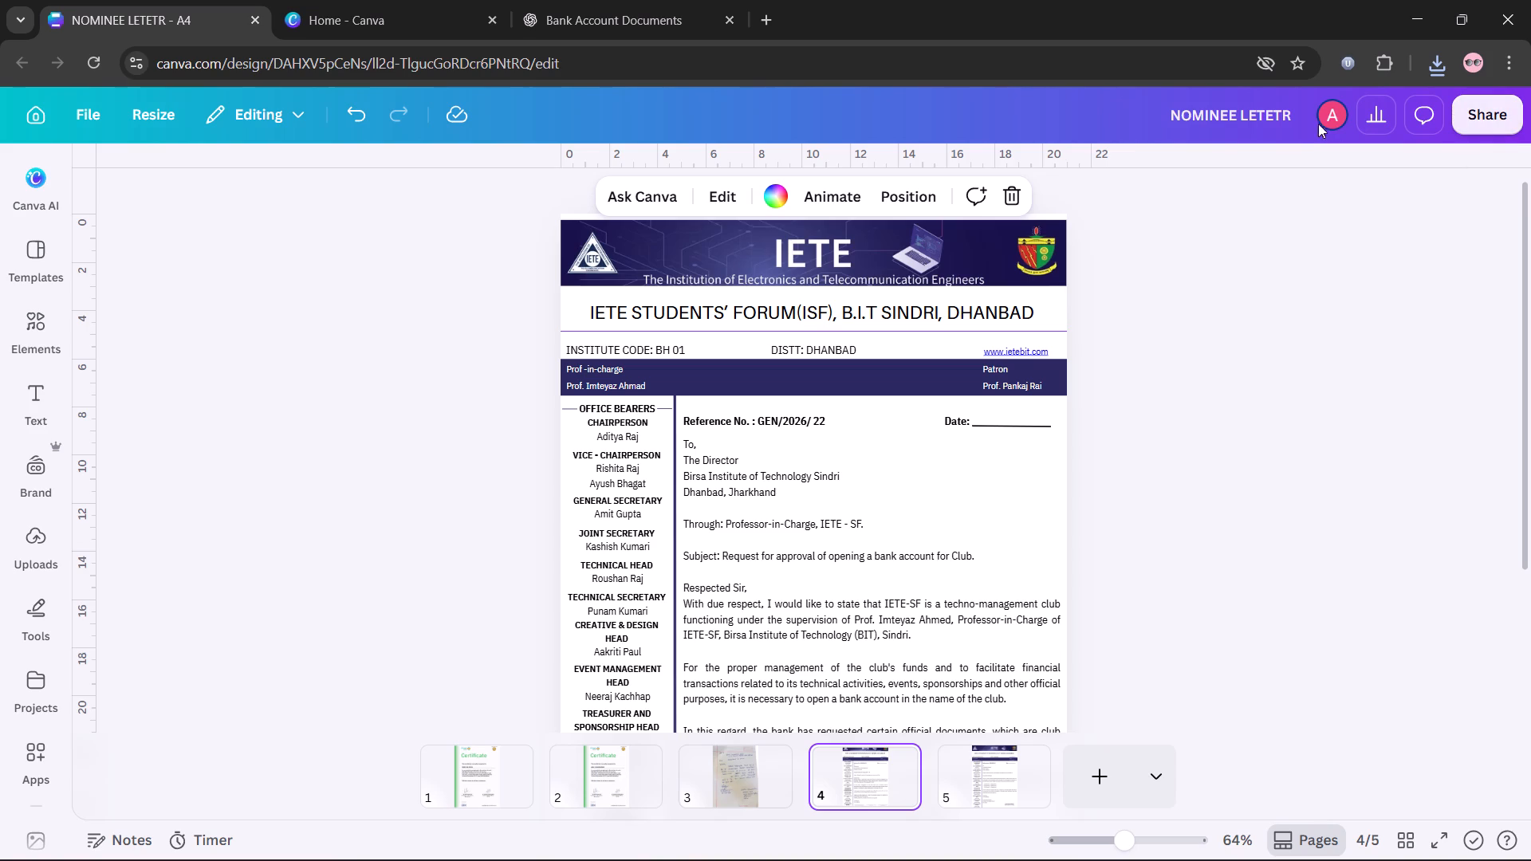
Rename the design as "FORWADING LETETR", replacing the word "NOMINEE" in the title.
left_click(1247, 119)
left_click(1238, 119)
key("BackSpace")
key("BackSpace")
key("BackSpace")
key("BackSpace")
key("BackSpace")
key("BackSpace")
key("BackSpace")
key("BackSpace")
key("BackSpace")
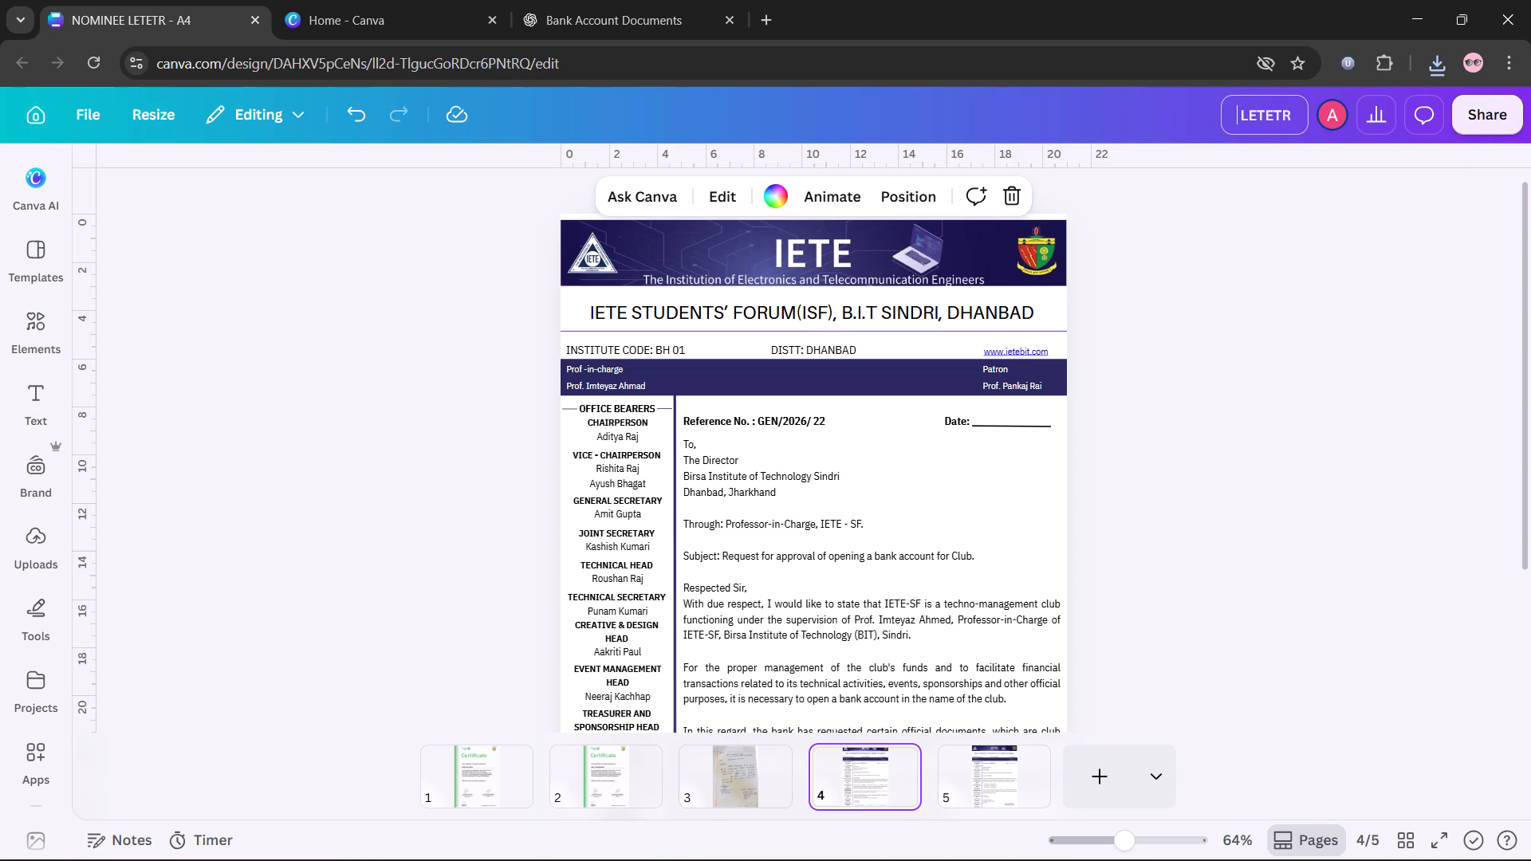
type("FORWADING LETTER")
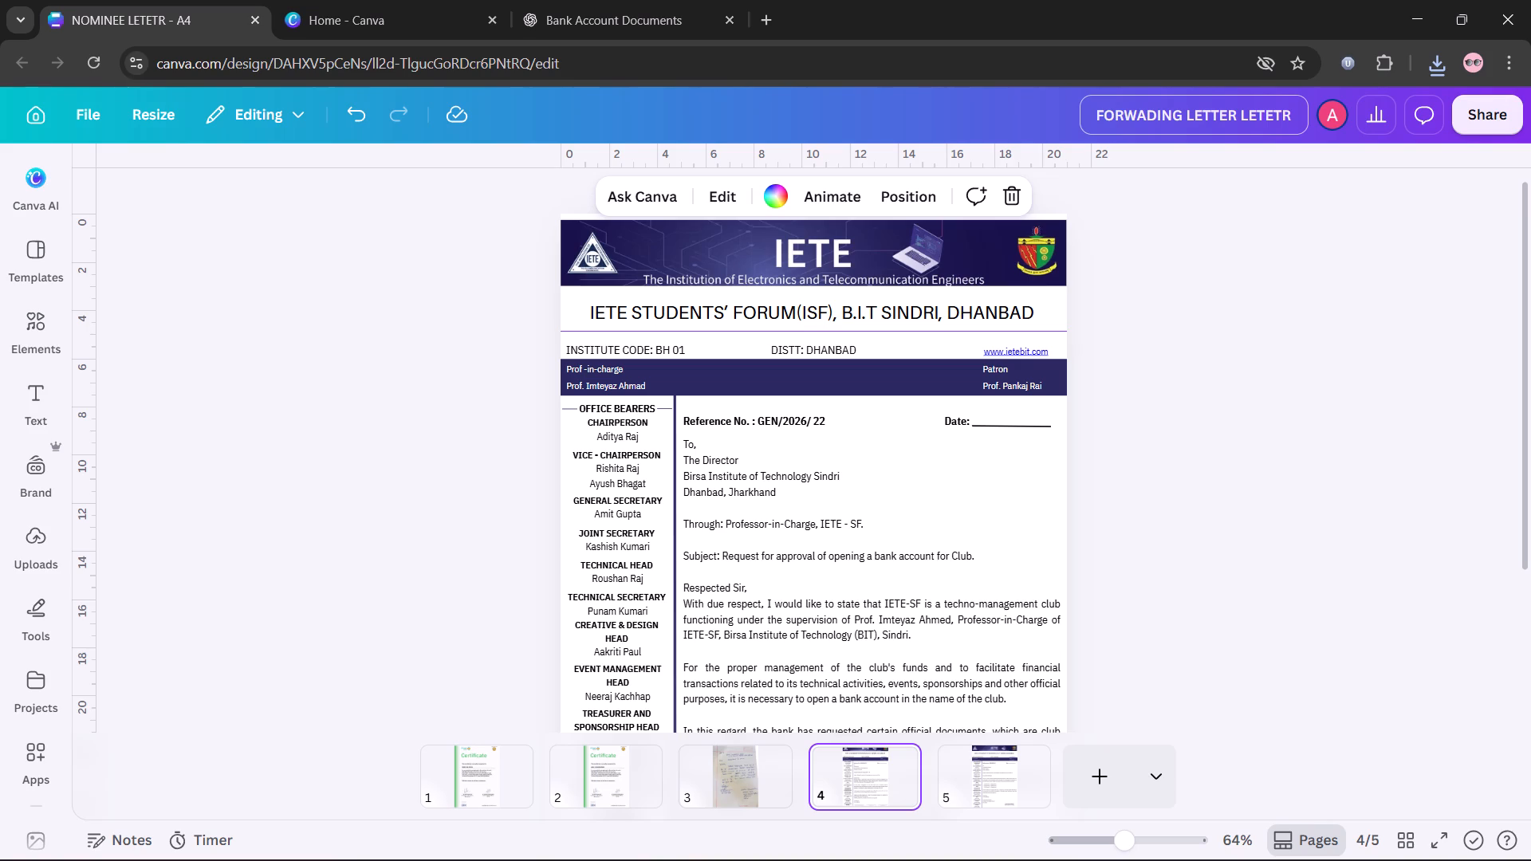
left_click(1238, 119)
left_click_drag(1238, 119, 1187, 116)
key("BackSpace")
Download only page 4, the letter to the Director, as a JPG.
left_click(1461, 119)
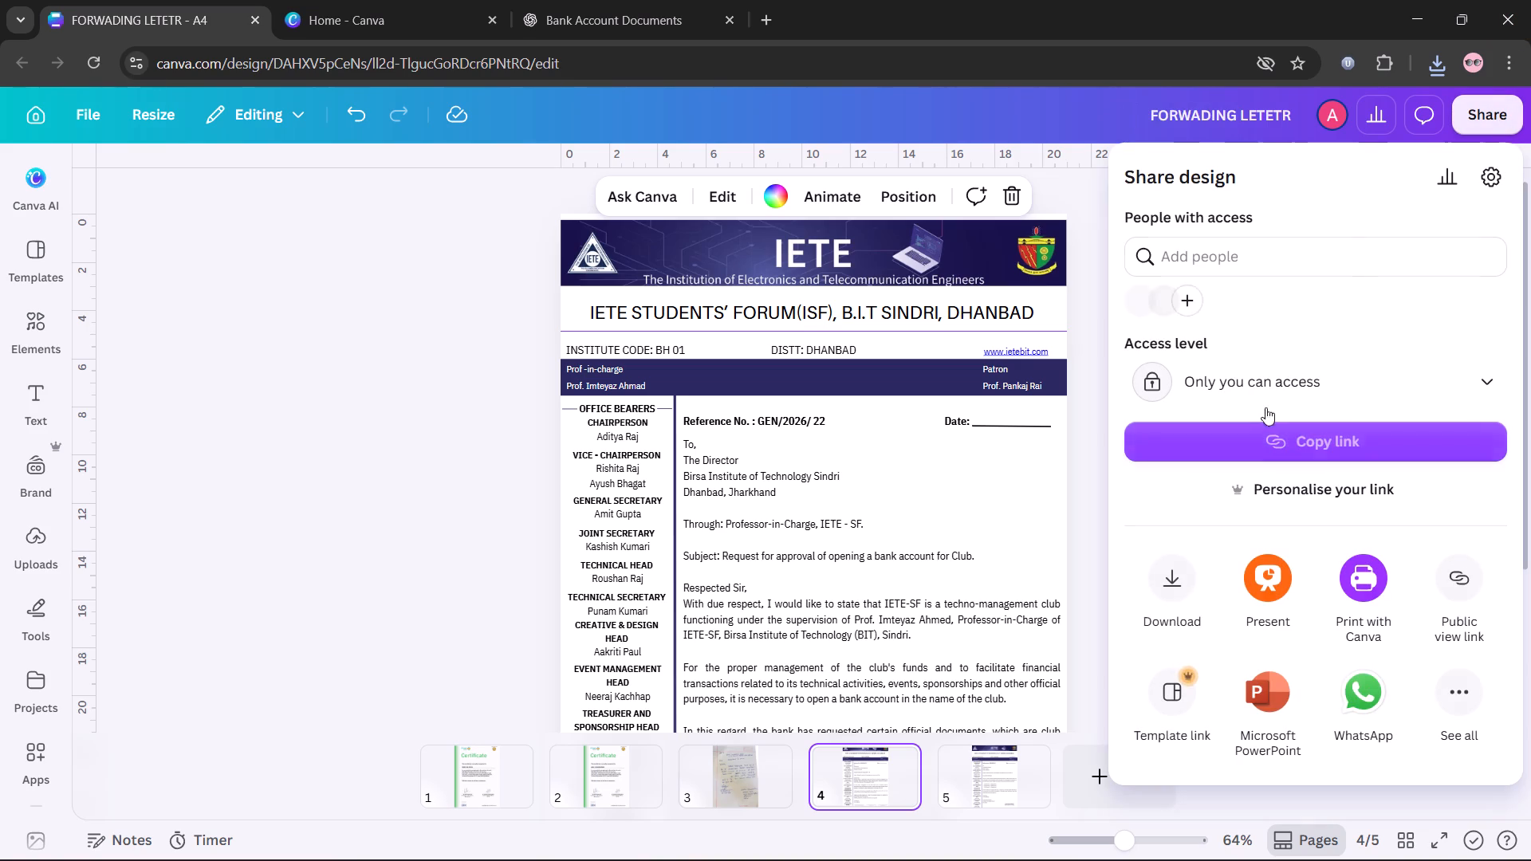
left_click(1147, 613)
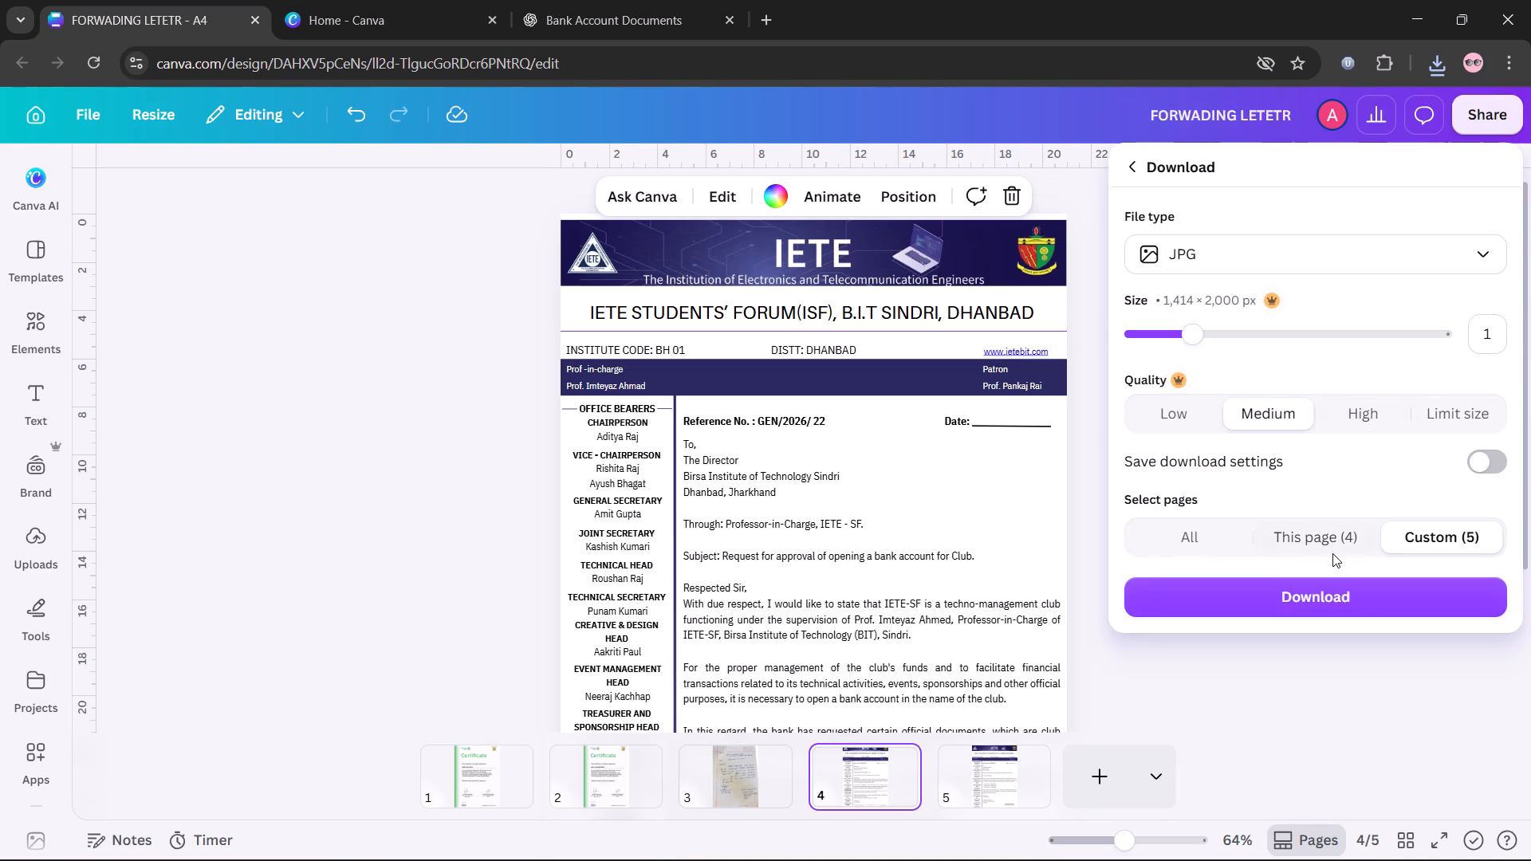
left_click(1332, 553)
left_click(1333, 545)
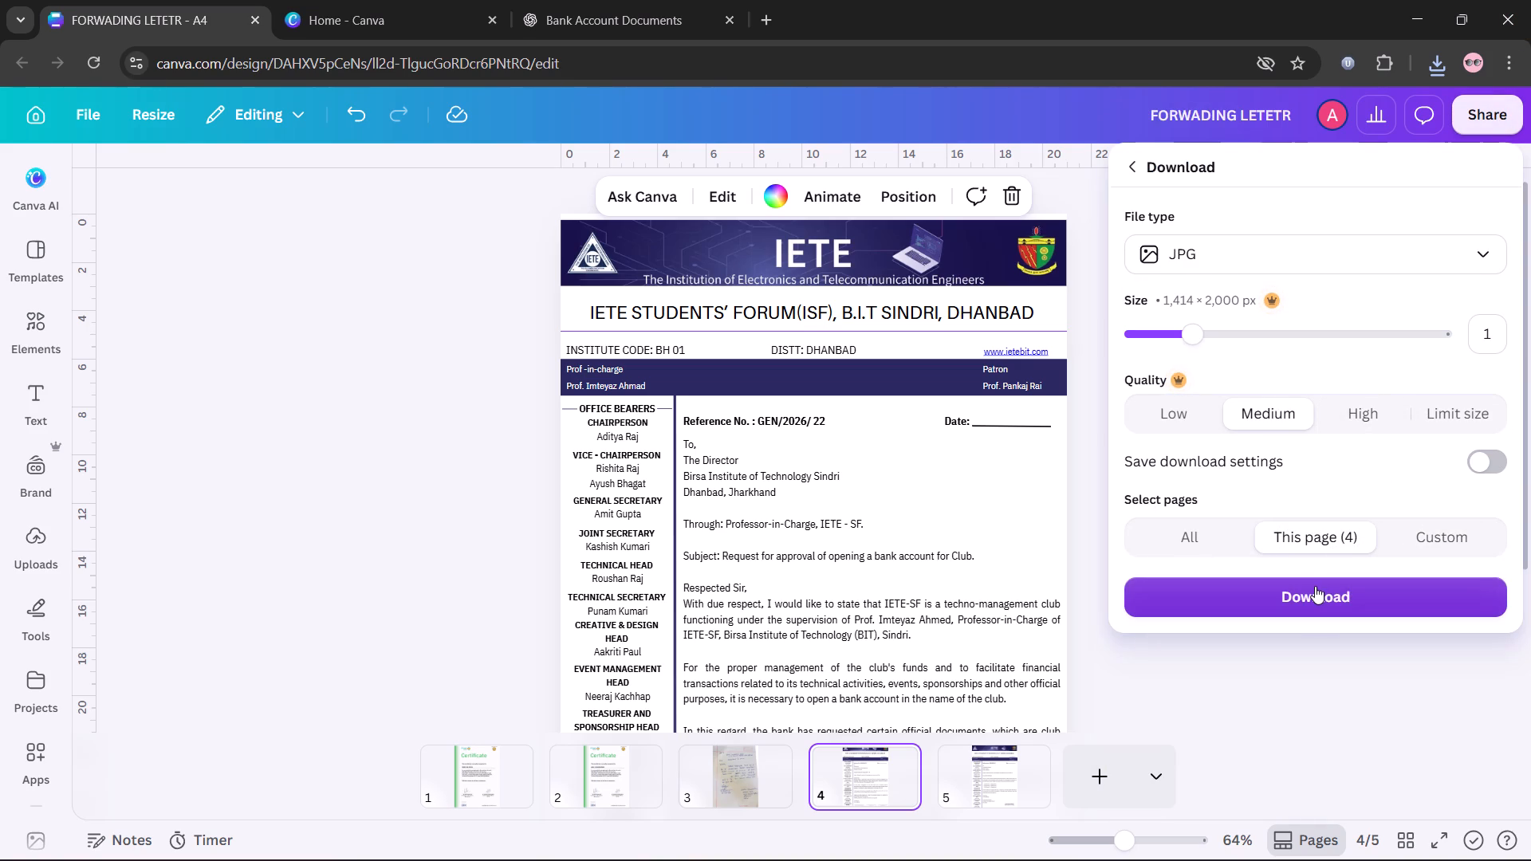
left_click(1315, 586)
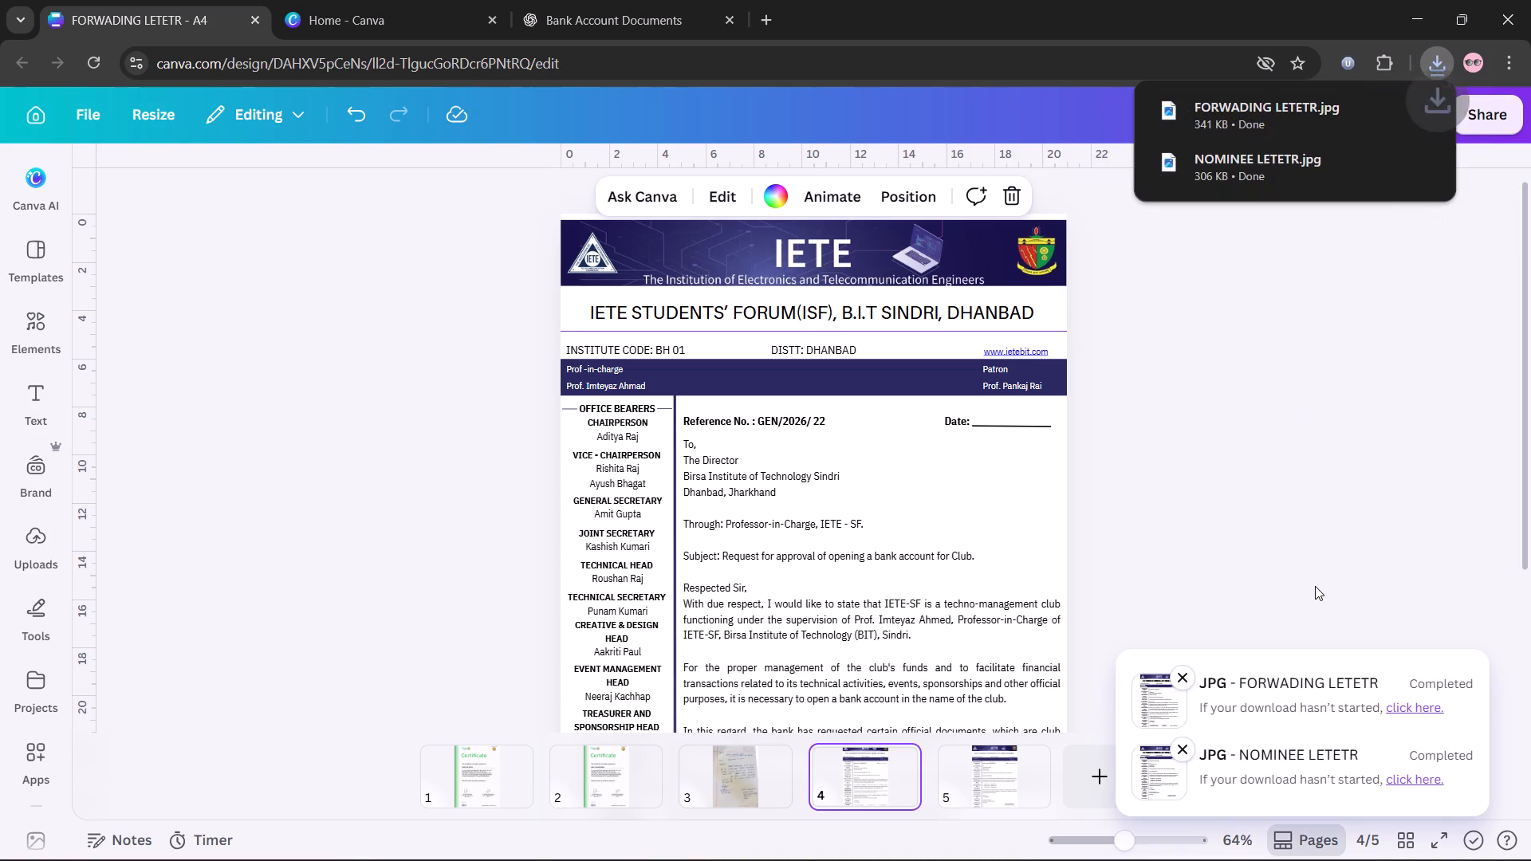
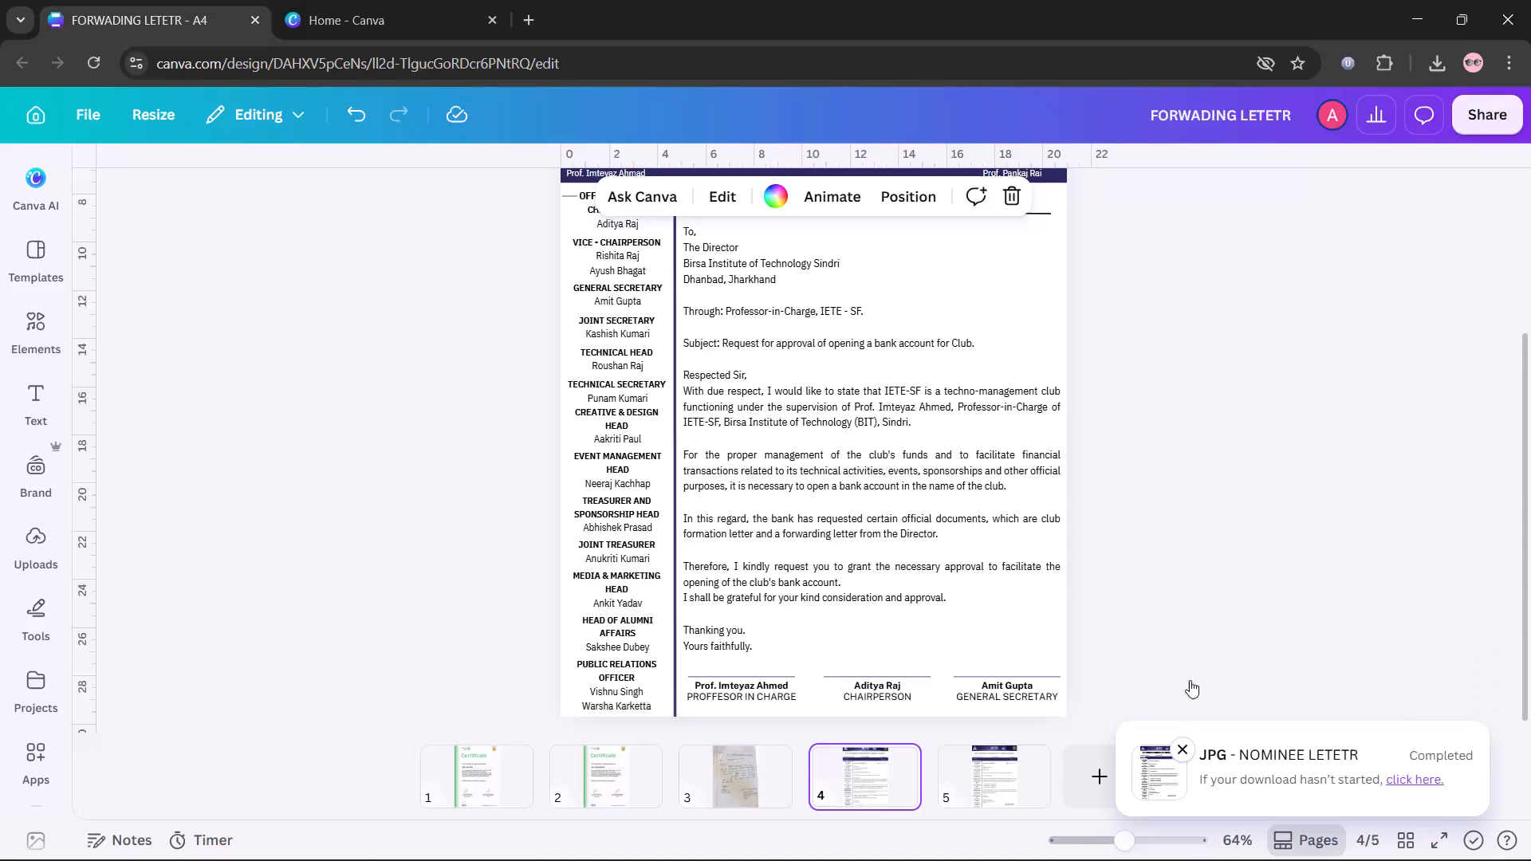
Dismiss the notice for the completed JPG download.
left_click(1190, 748)
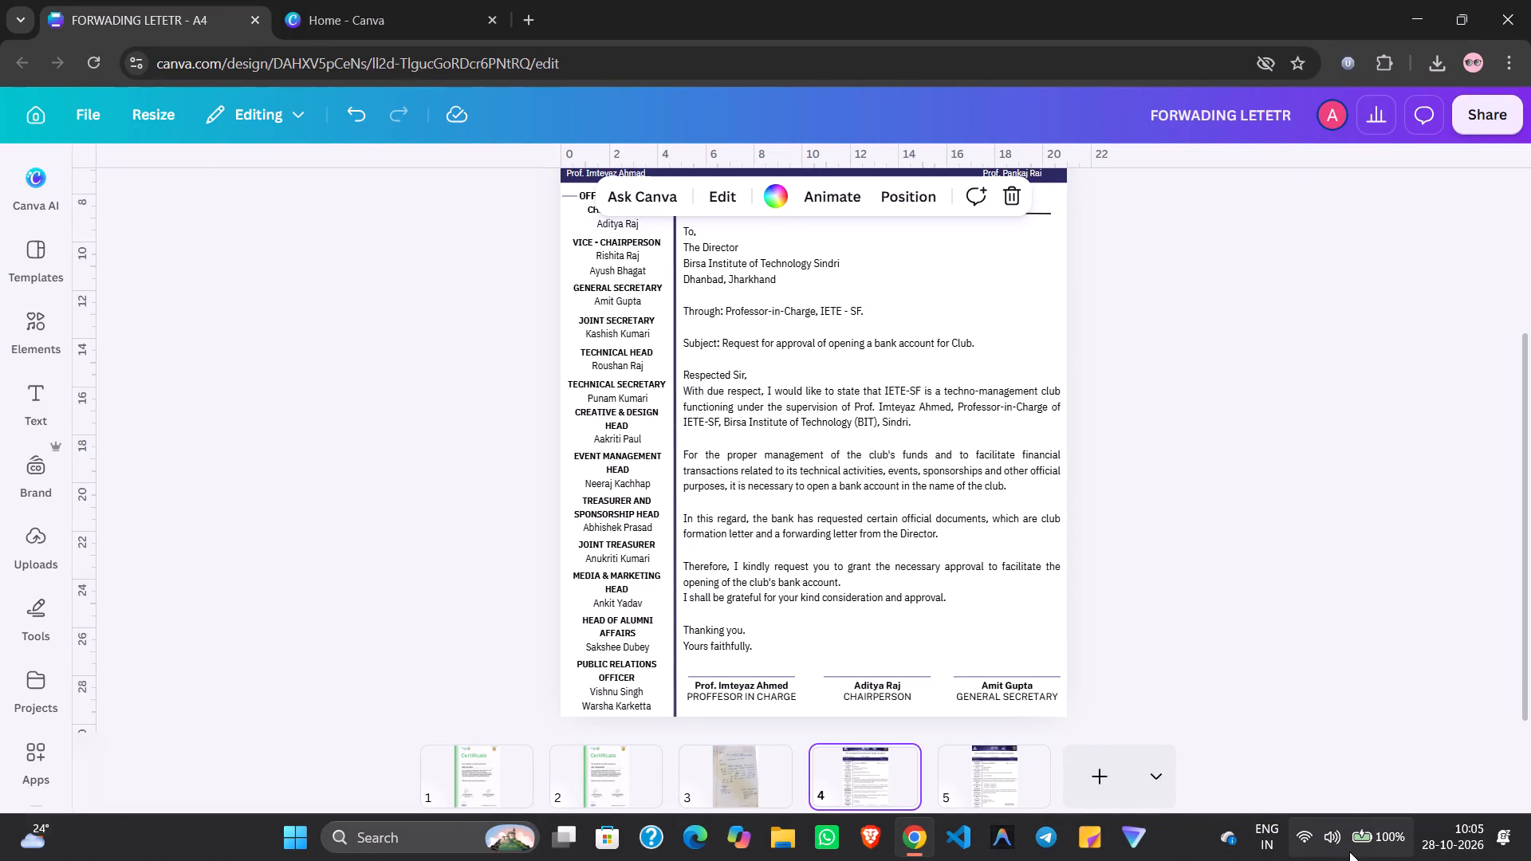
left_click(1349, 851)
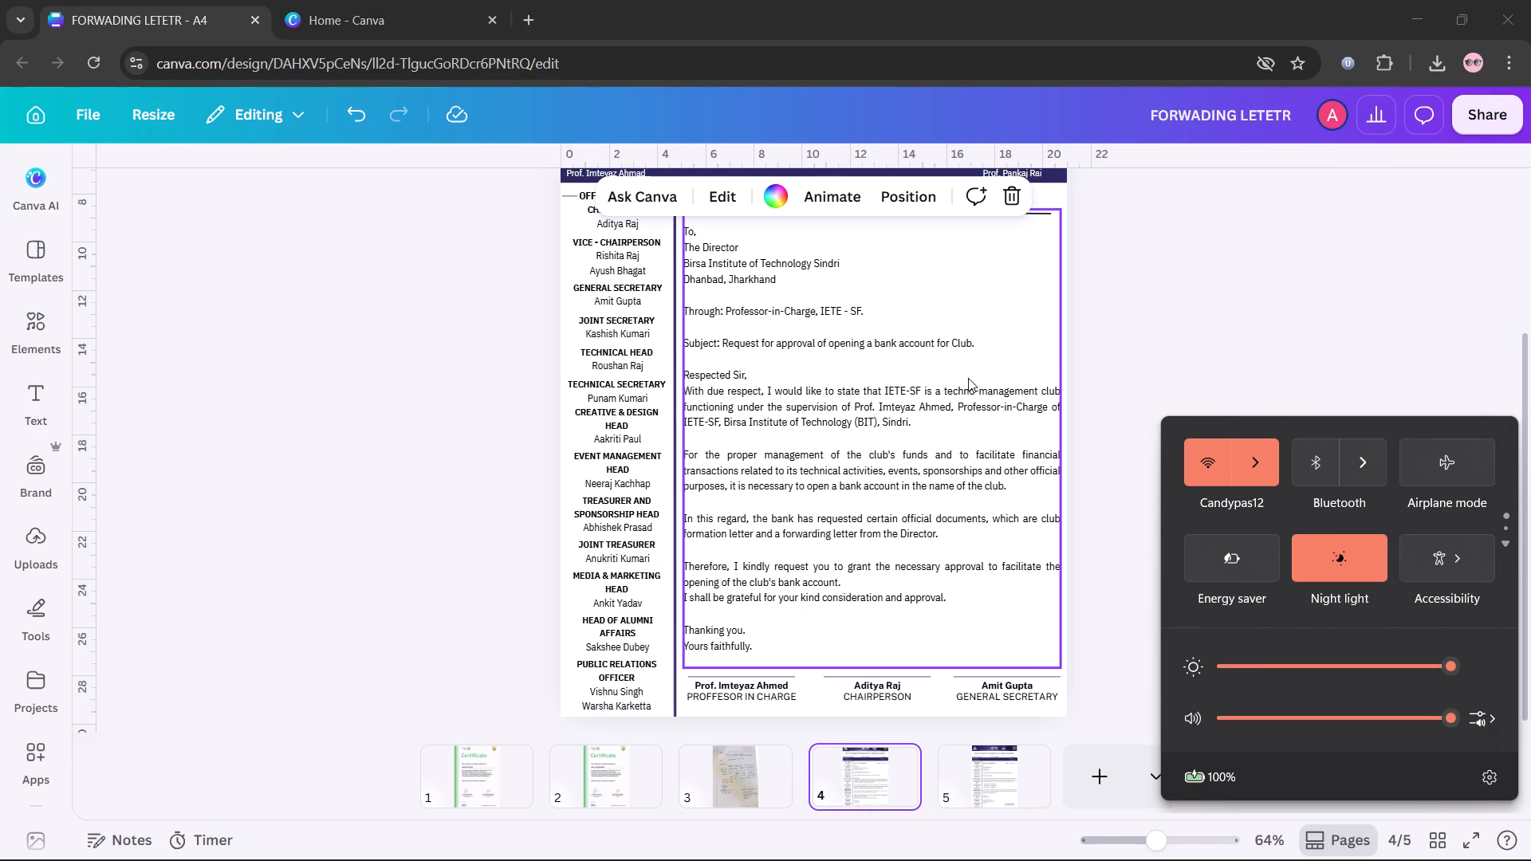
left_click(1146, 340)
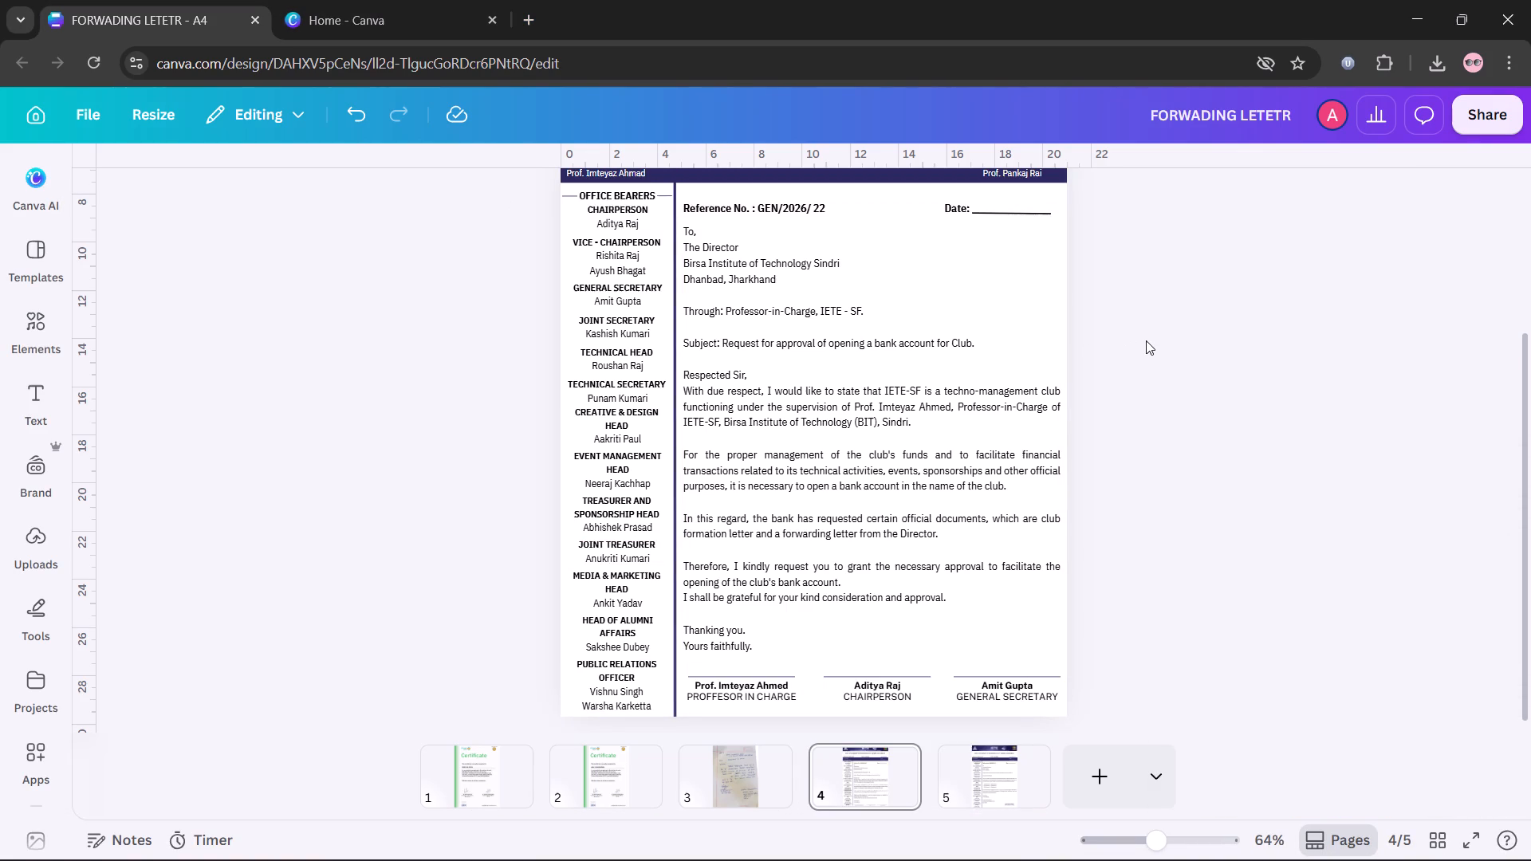